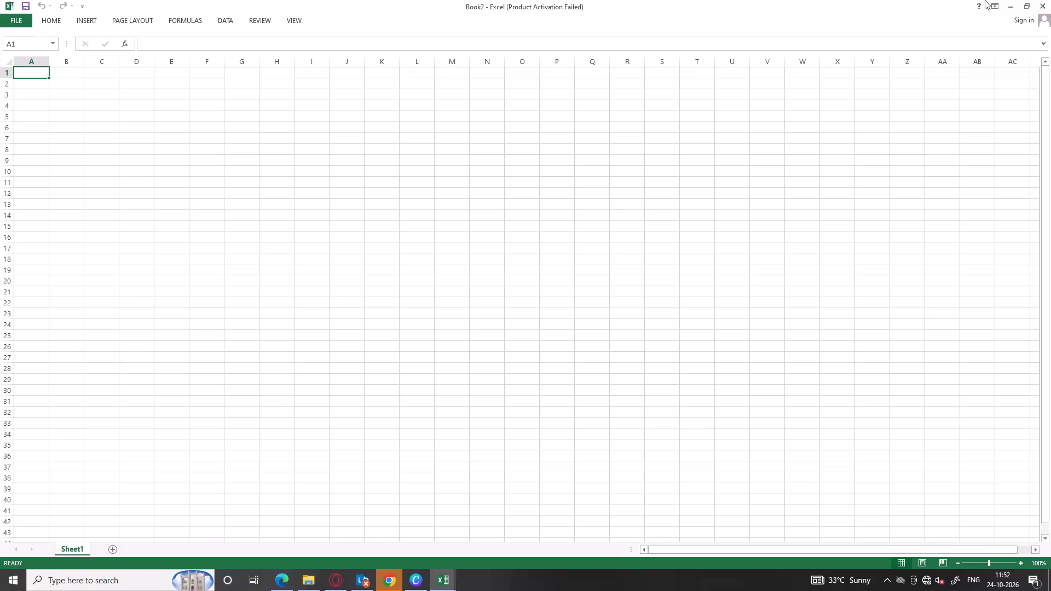
Close the two open blank workbooks, Book2 and Book1.
left_click(1050, 0)
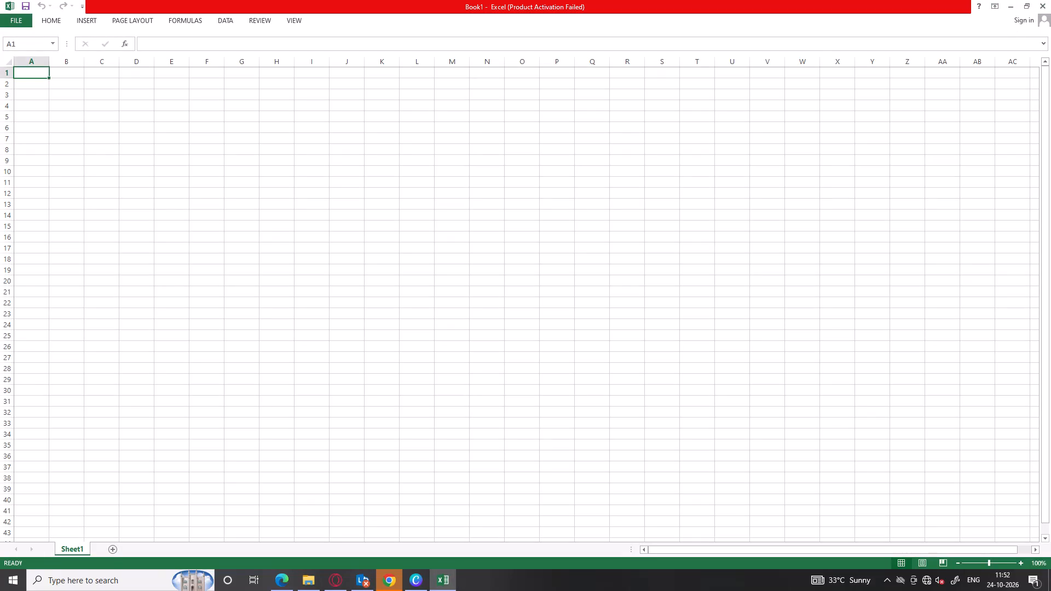
left_click(1049, 2)
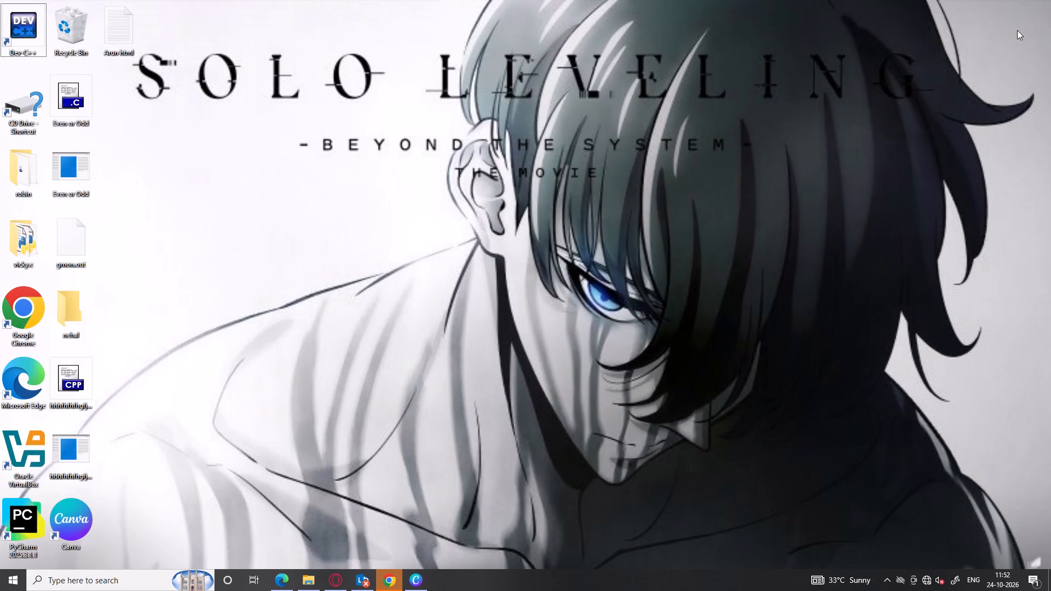
Search for "ms excel", launch Excel 2013, dismiss the activation wizard and create a blank workbook.
left_click(81, 590)
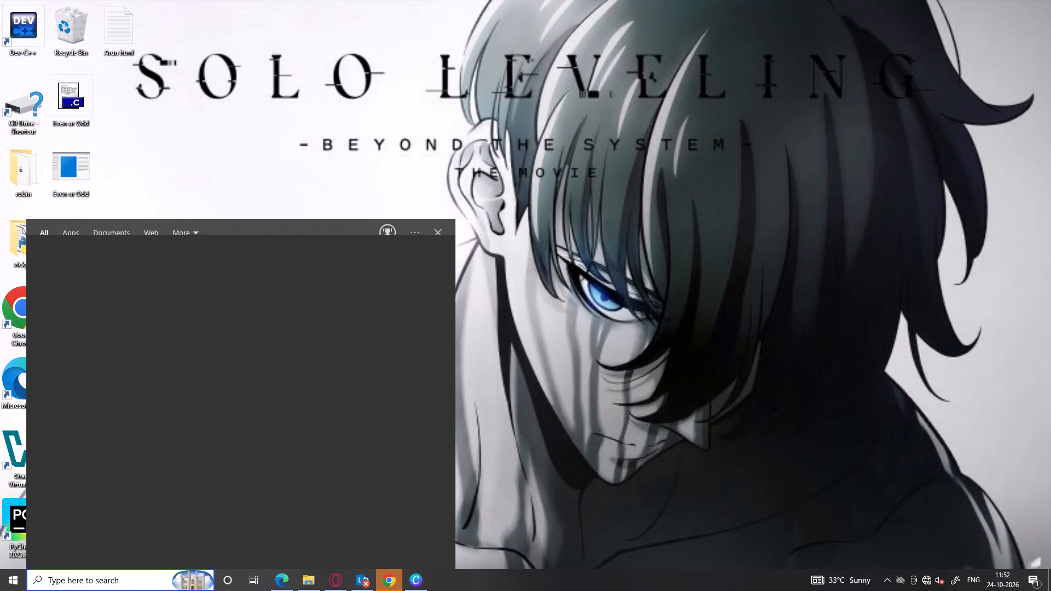
type("ms exc")
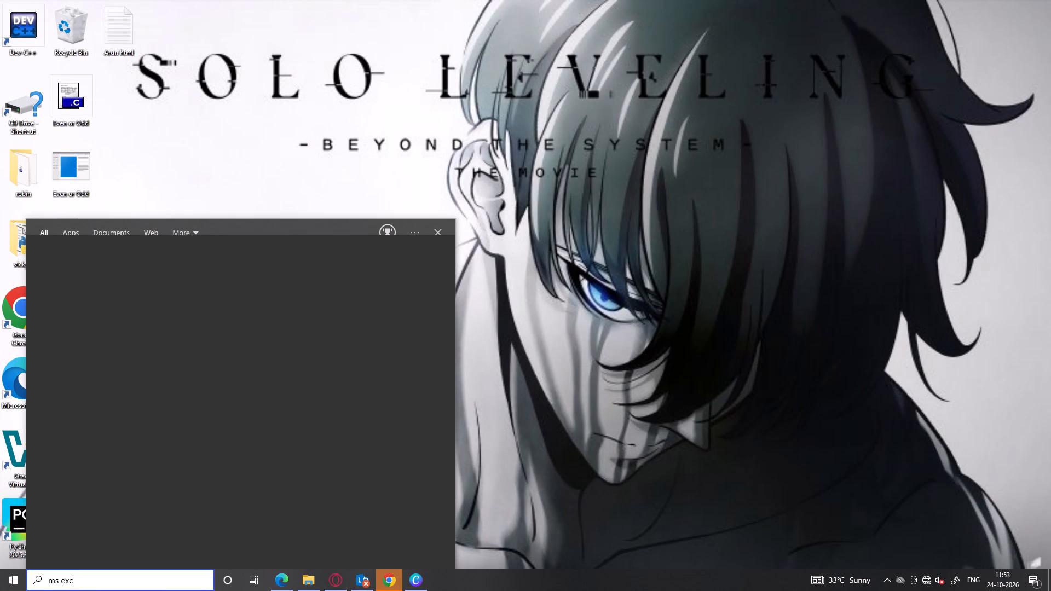
type("el")
left_click(195, 500)
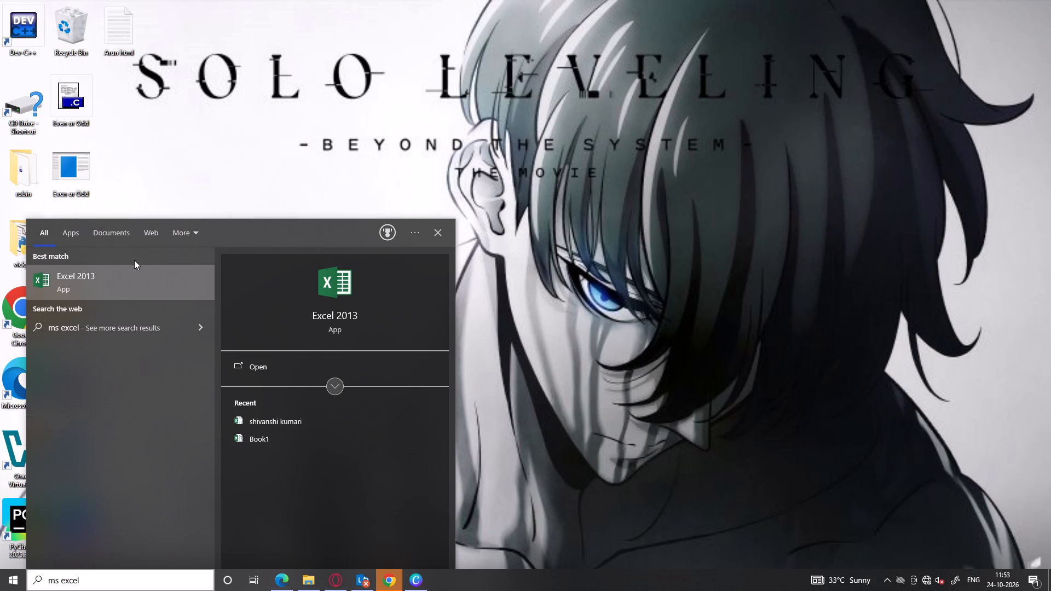
left_click(131, 266)
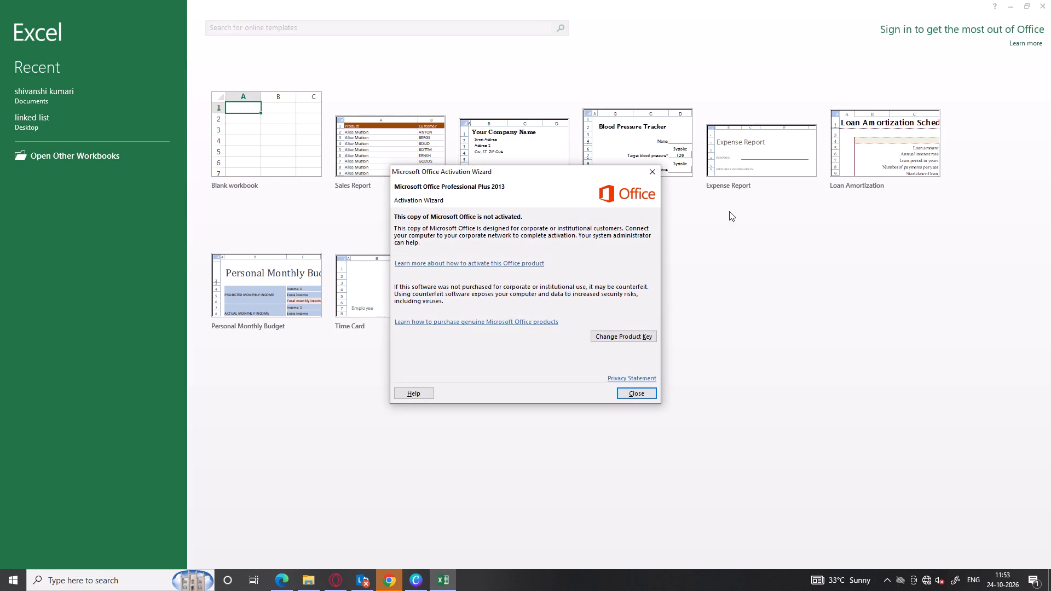
left_click(645, 386)
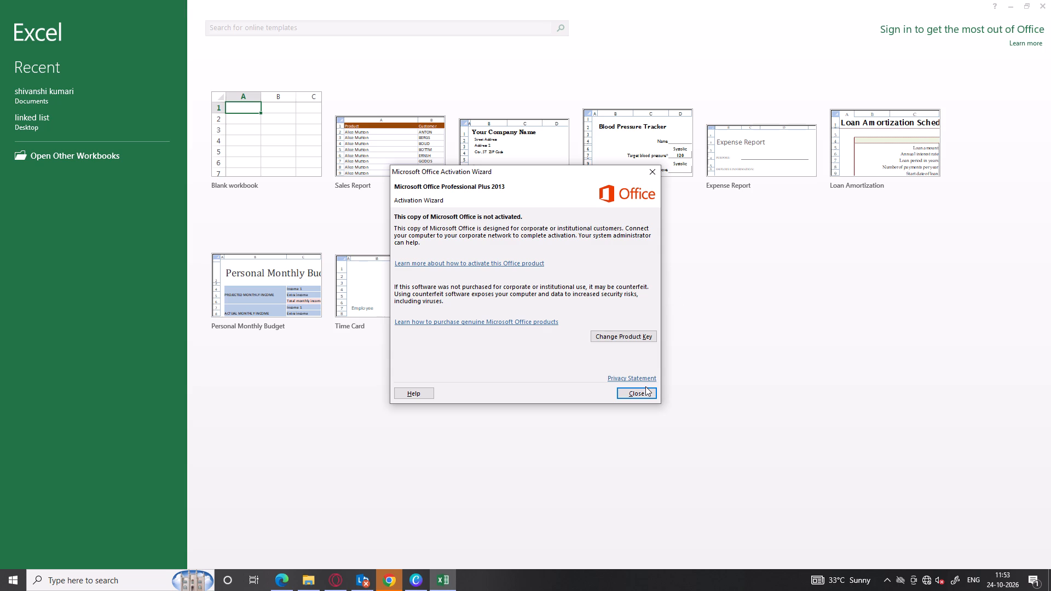
left_click(645, 389)
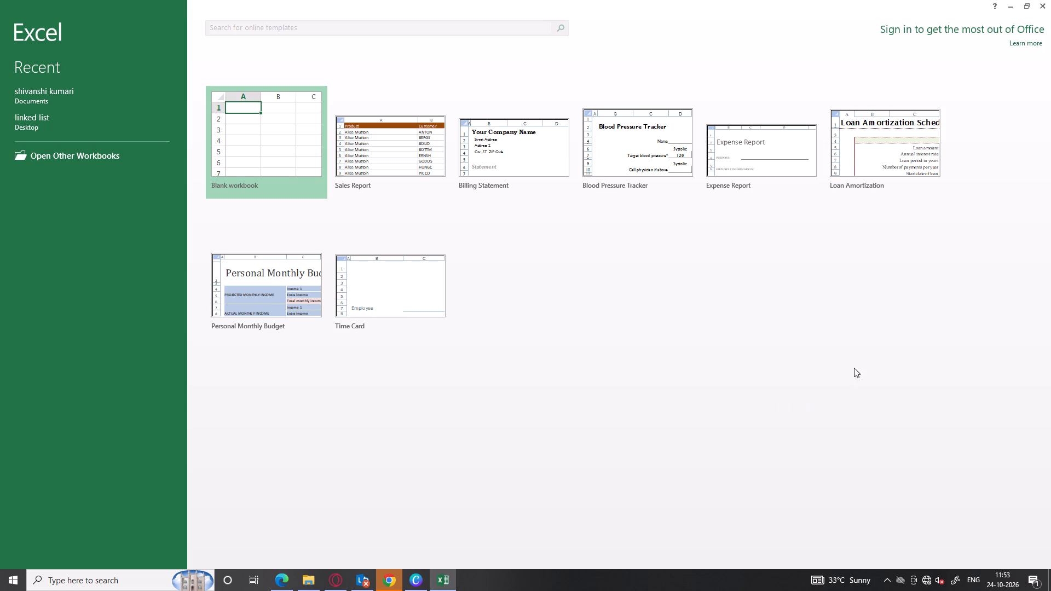
left_click(274, 107)
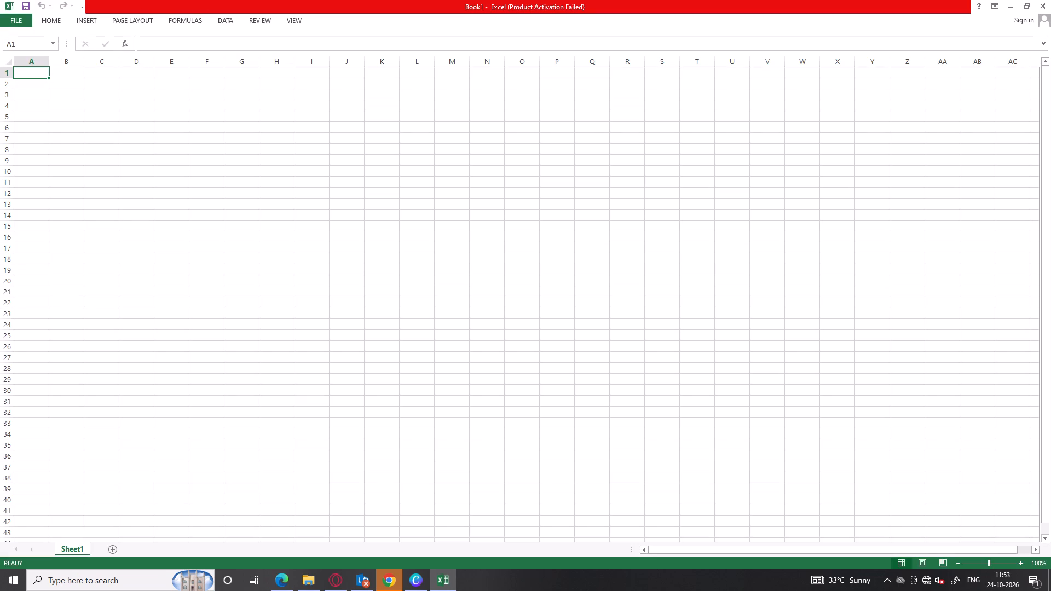
Increase the height of row 4 to more than three times the standard row height.
left_click(237, 91)
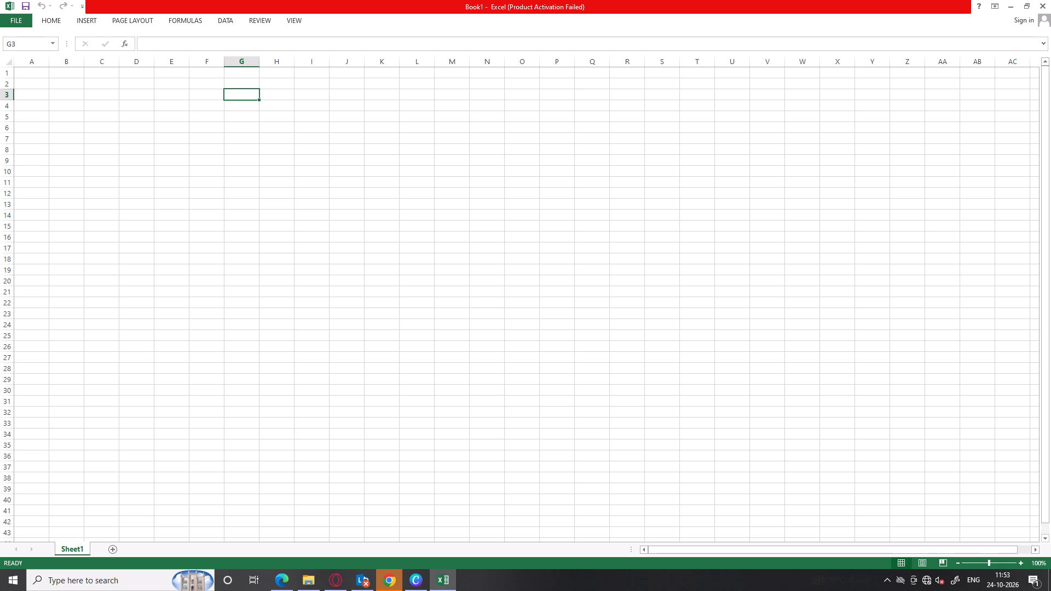
left_click(276, 95)
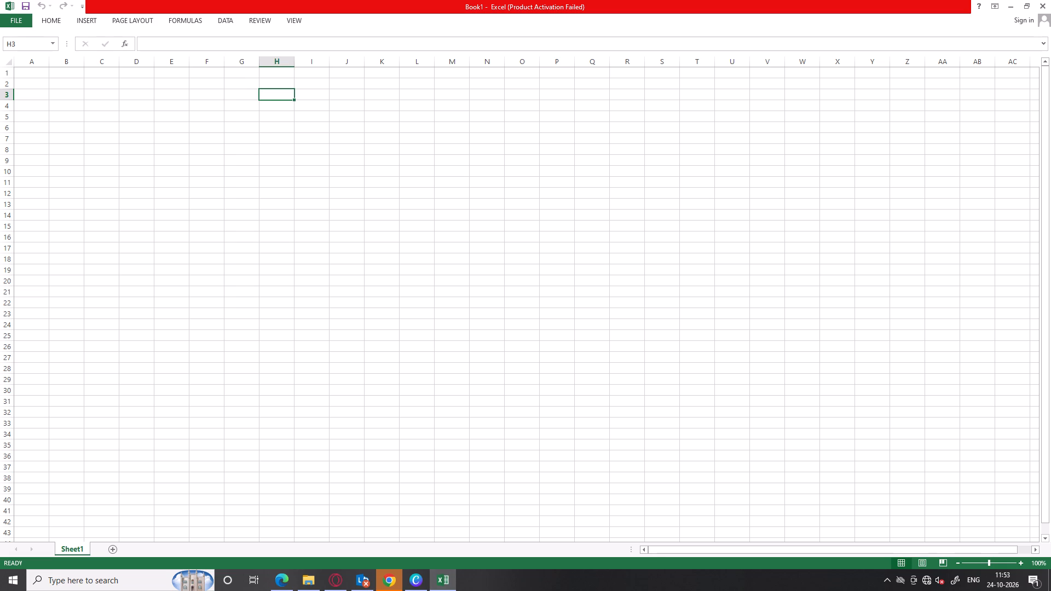
left_click(193, 104)
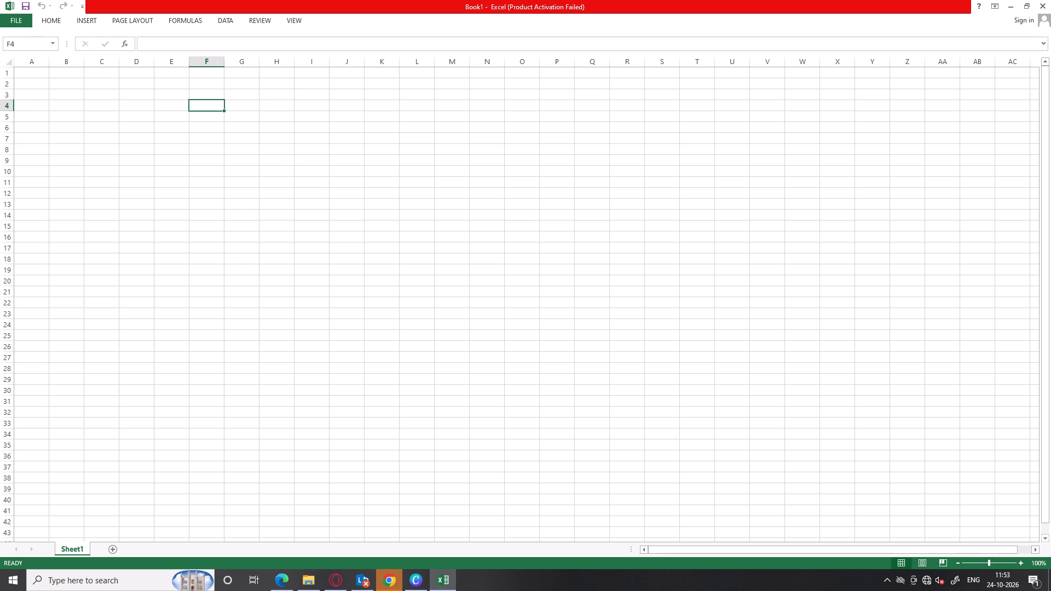
left_click(5, 108)
left_click_drag(14, 109, 13, 126)
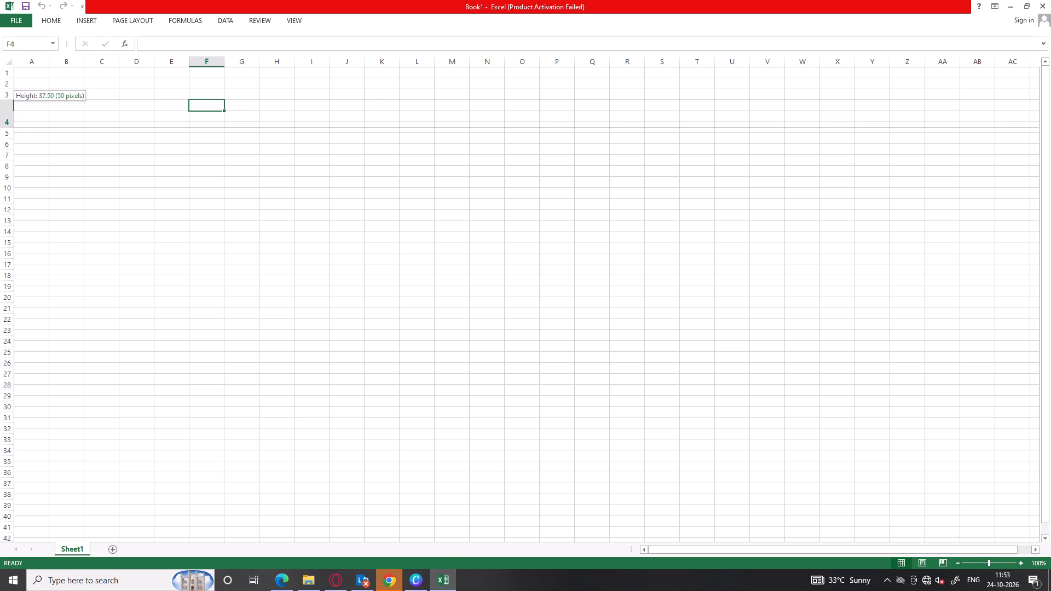
left_click_drag(13, 126, 12, 137)
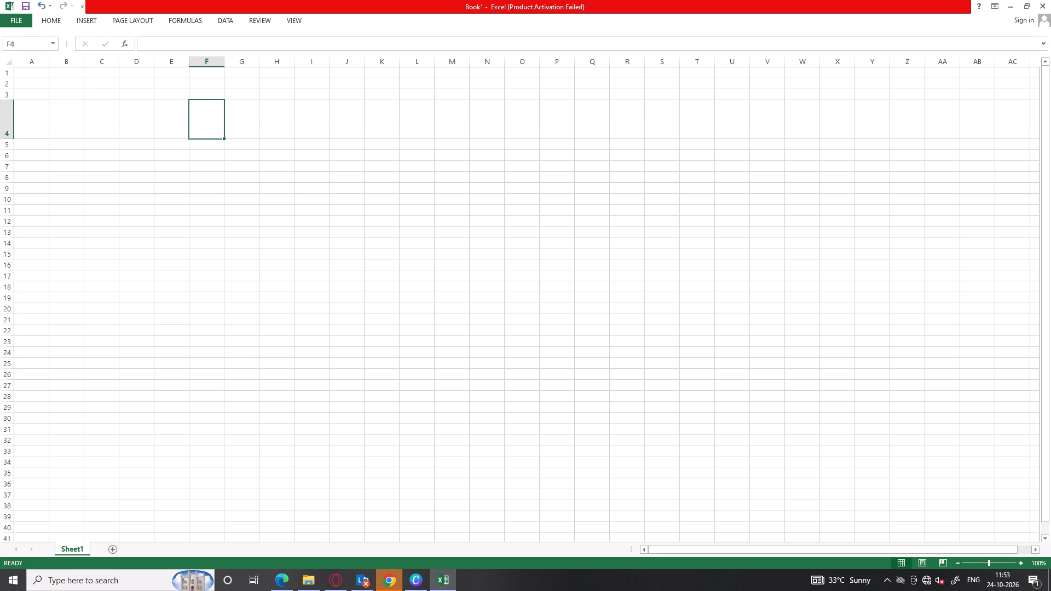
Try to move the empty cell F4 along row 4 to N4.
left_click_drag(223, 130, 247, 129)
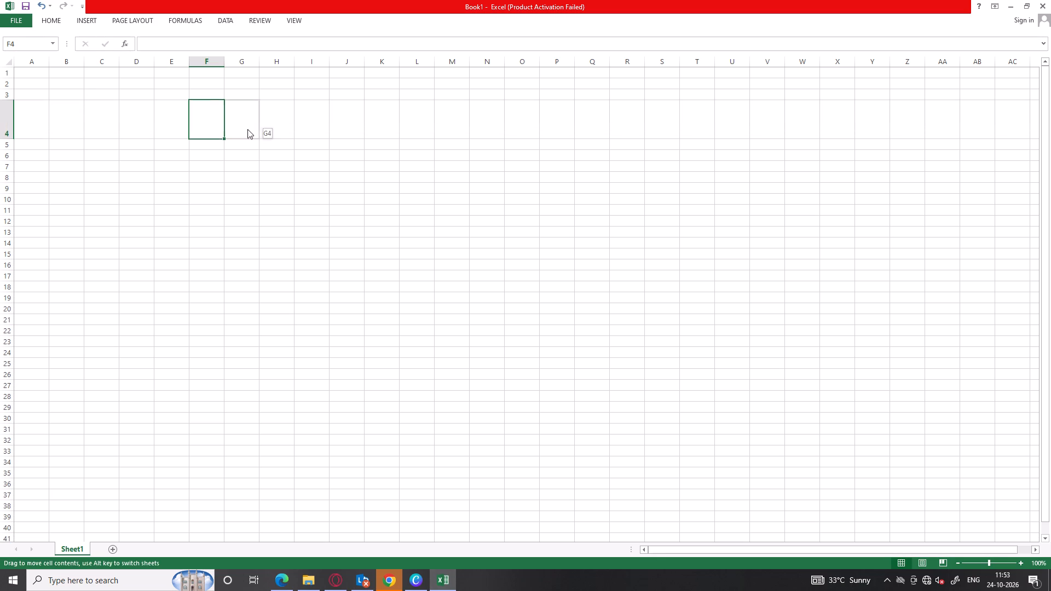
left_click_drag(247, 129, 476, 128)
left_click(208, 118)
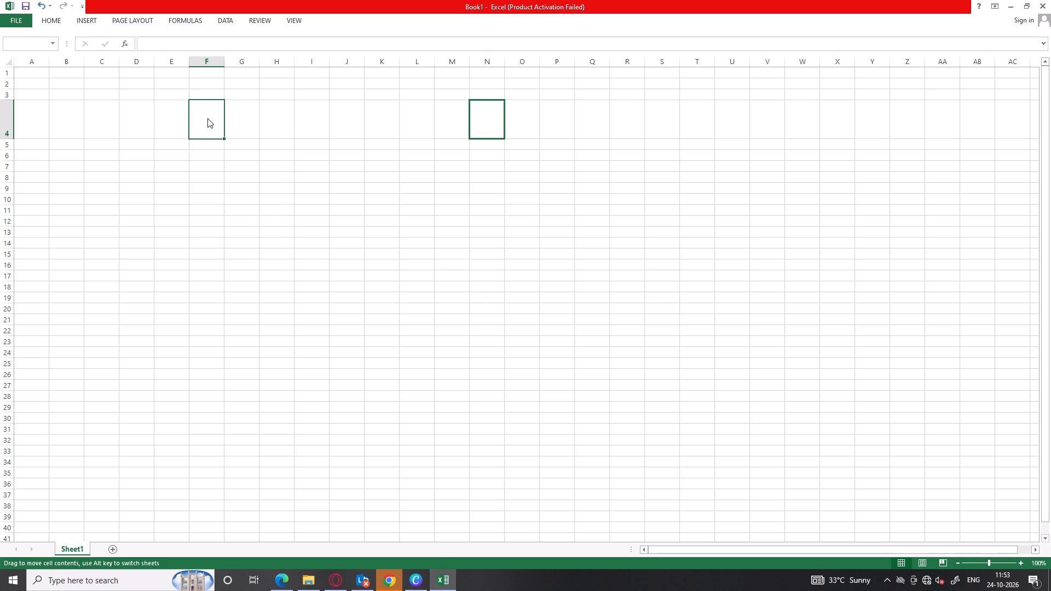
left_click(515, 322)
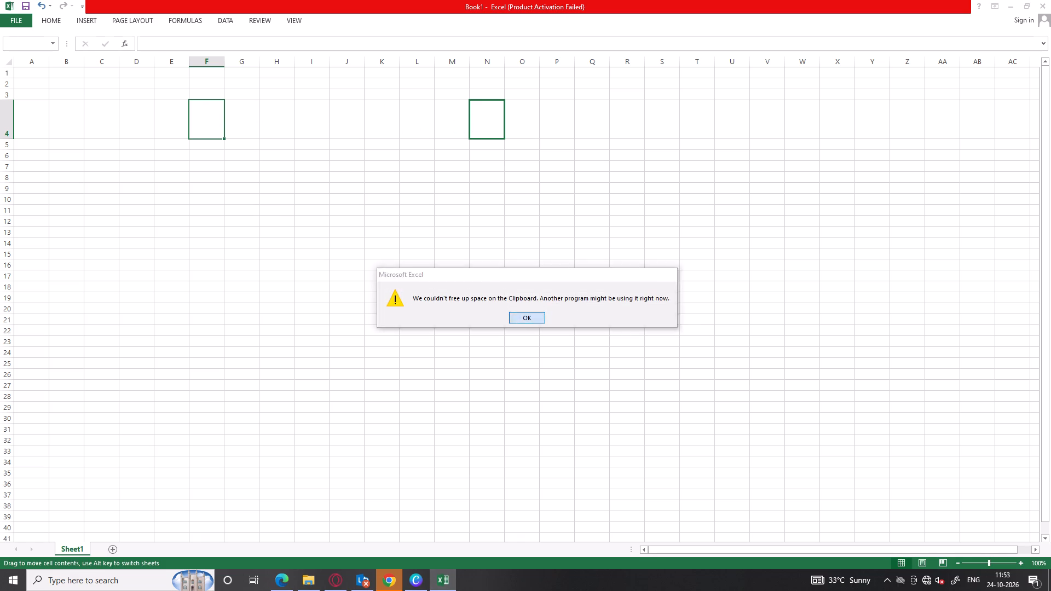
Set the font size of the entry in cell F4 to 36.
left_click(207, 133)
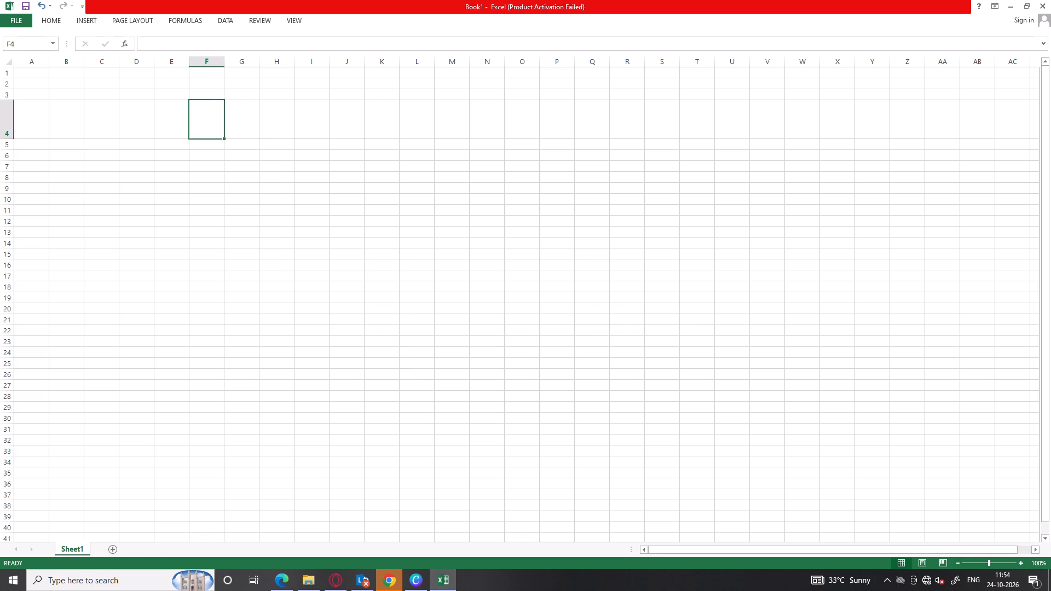
key("shift+t")
key("BackSpace")
left_click(46, 16)
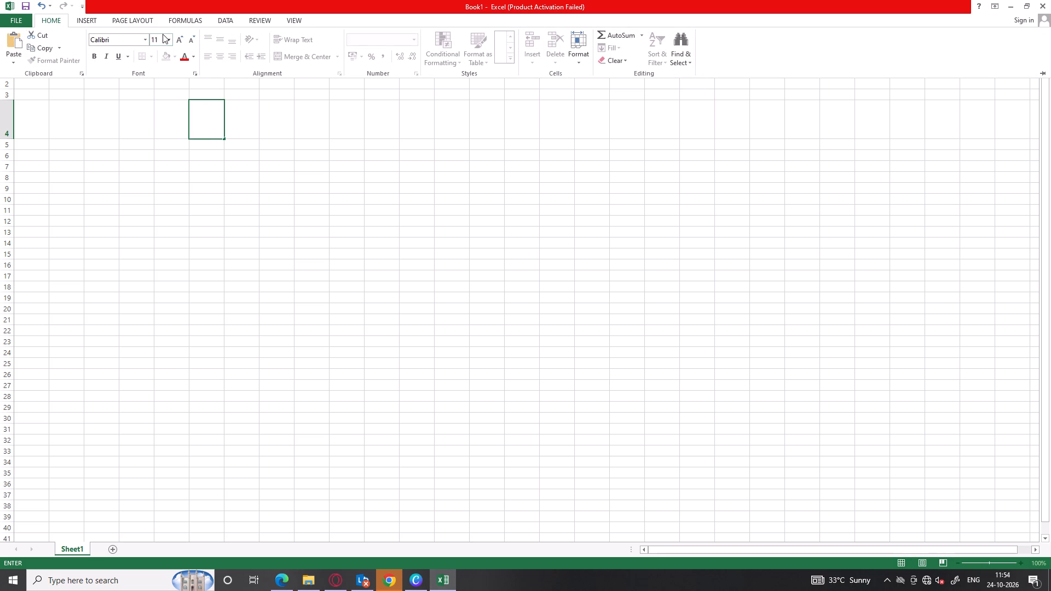
left_click(171, 40)
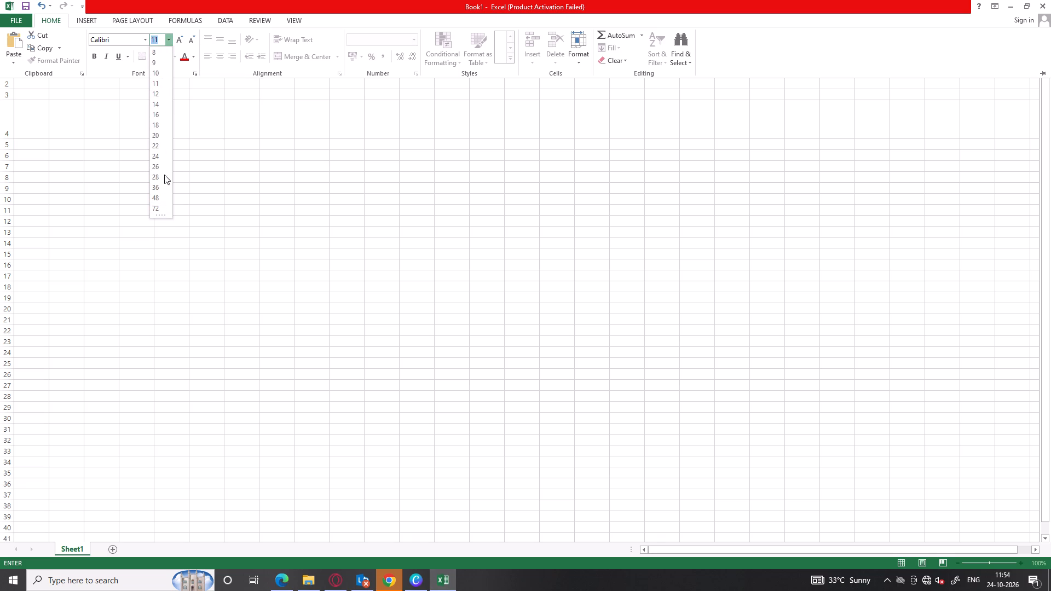
left_click(154, 191)
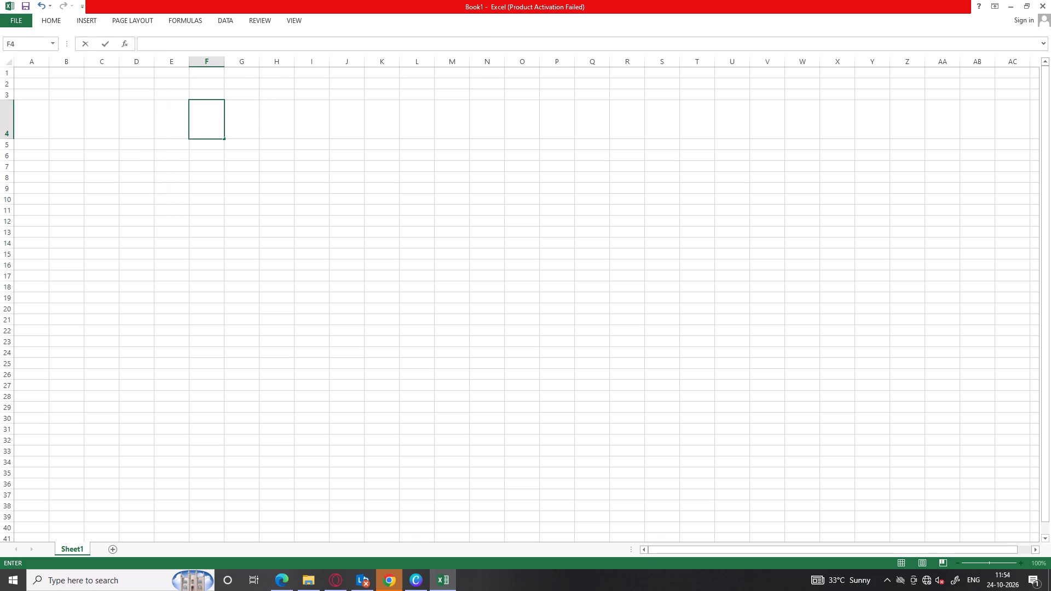
Enter the title "Timetable classwise" in cell F4.
key("shift+t")
key("i")
type("me")
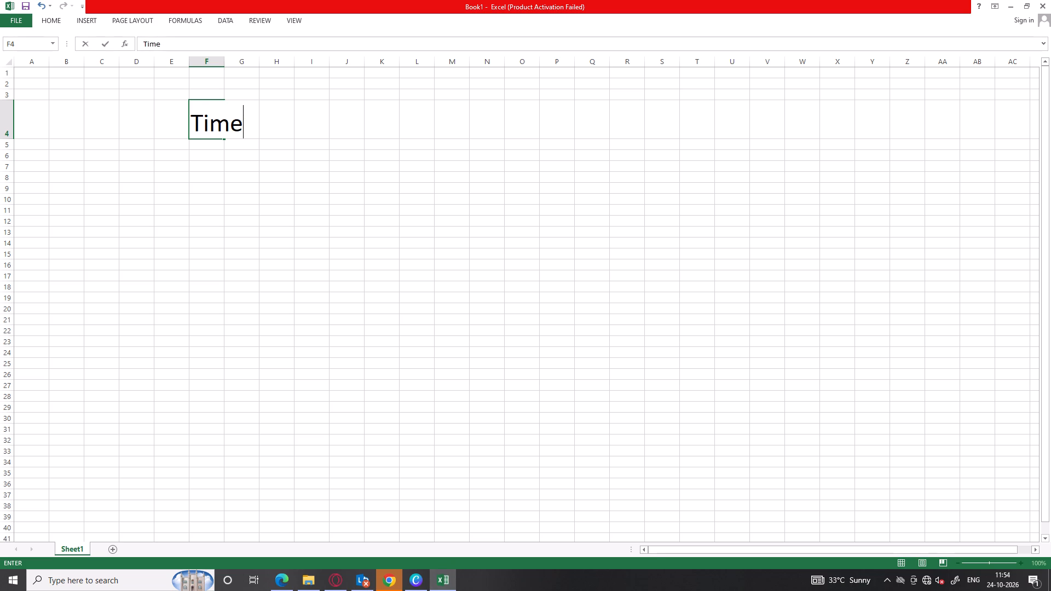
type("tab")
type("le")
key("space")
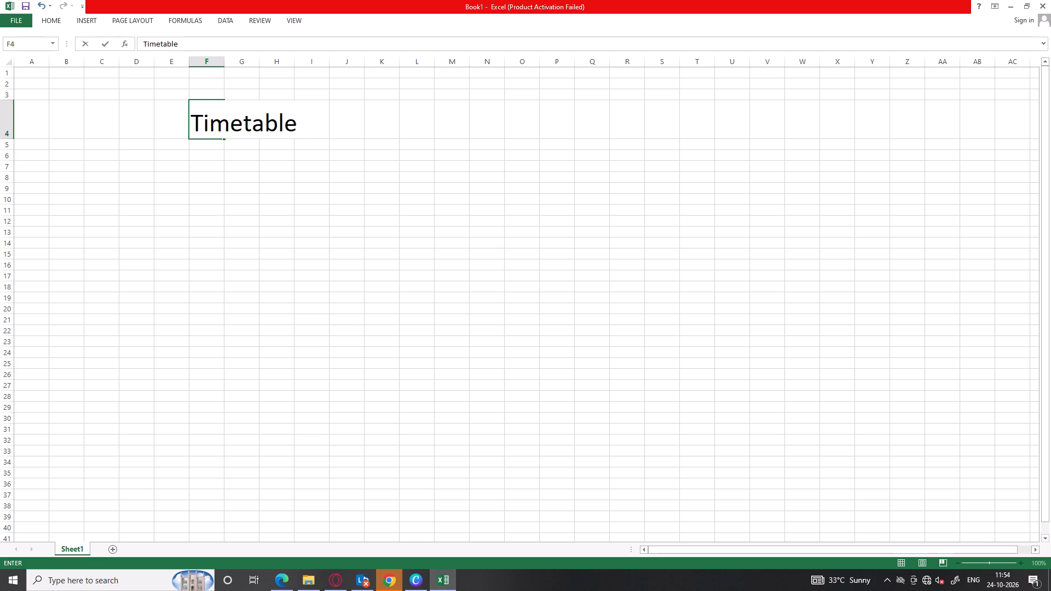
type("classwise")
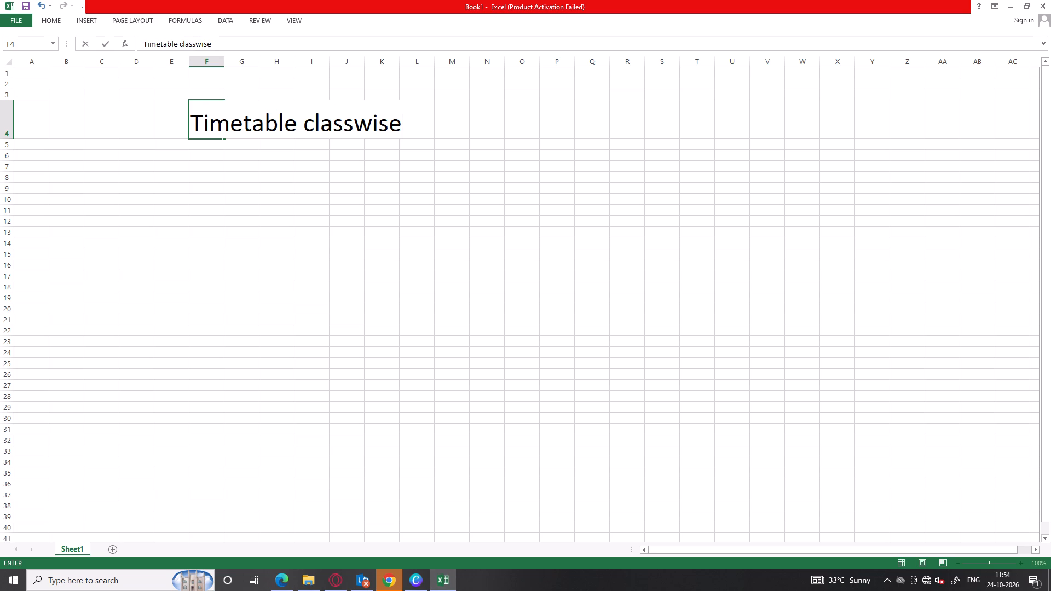
key("space")
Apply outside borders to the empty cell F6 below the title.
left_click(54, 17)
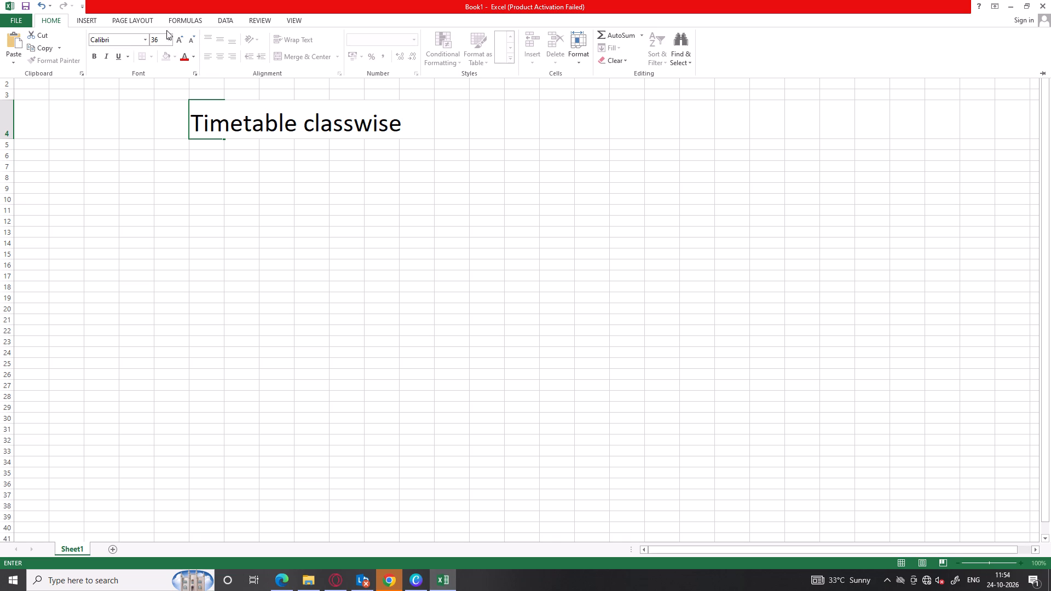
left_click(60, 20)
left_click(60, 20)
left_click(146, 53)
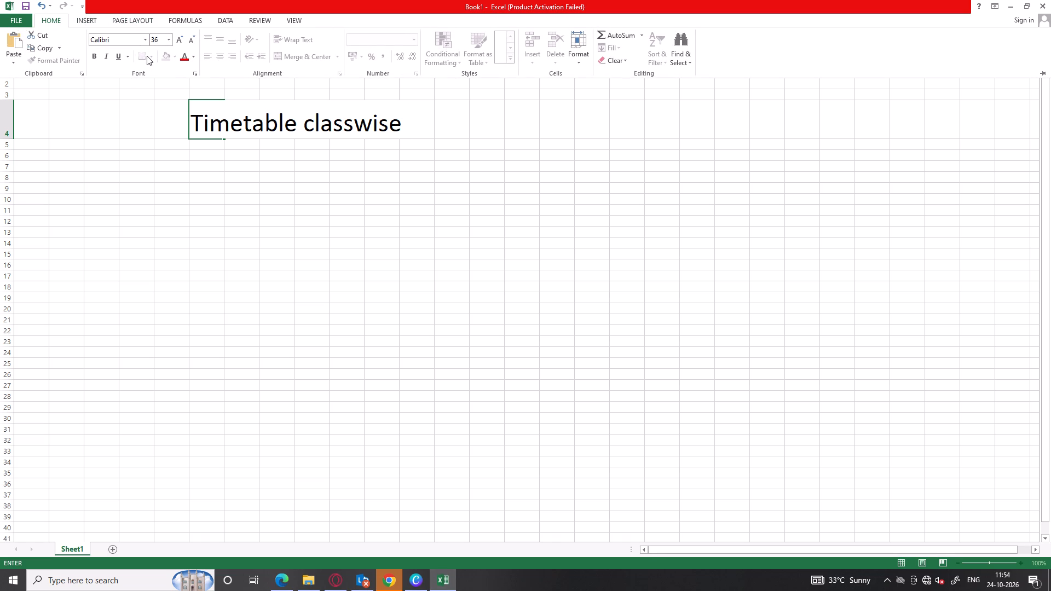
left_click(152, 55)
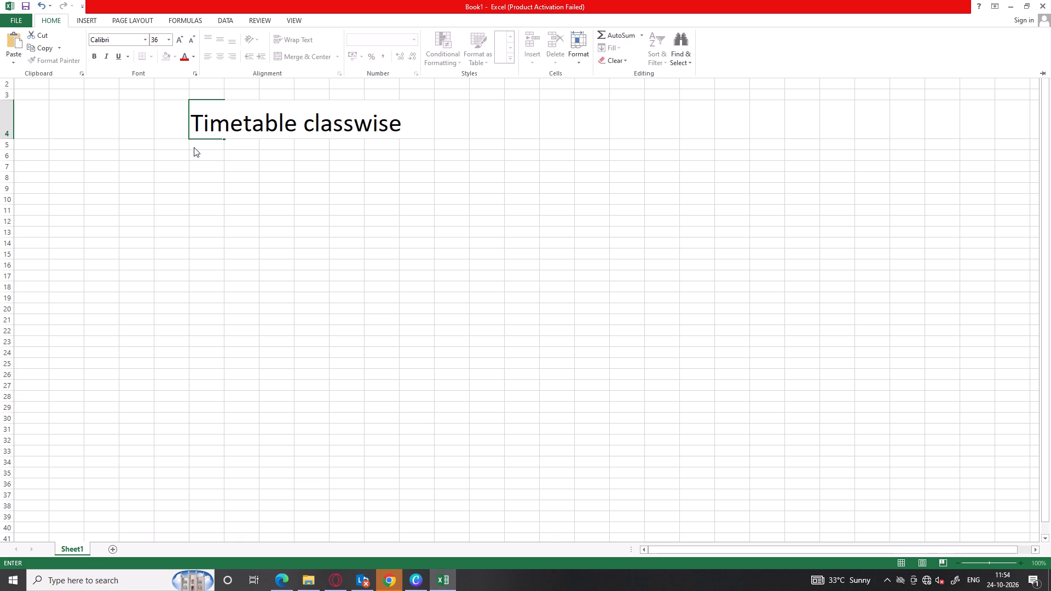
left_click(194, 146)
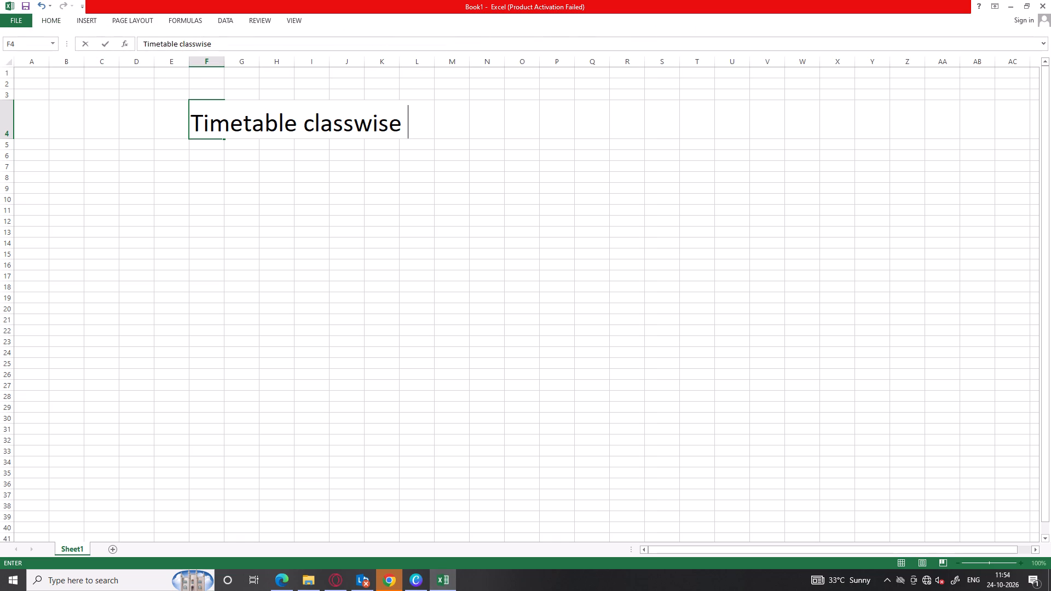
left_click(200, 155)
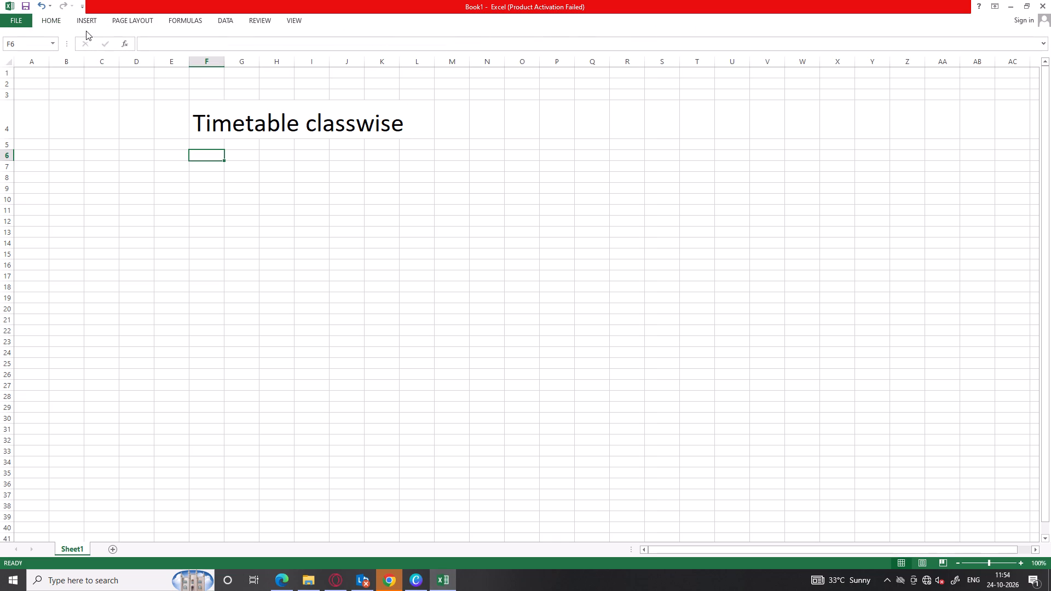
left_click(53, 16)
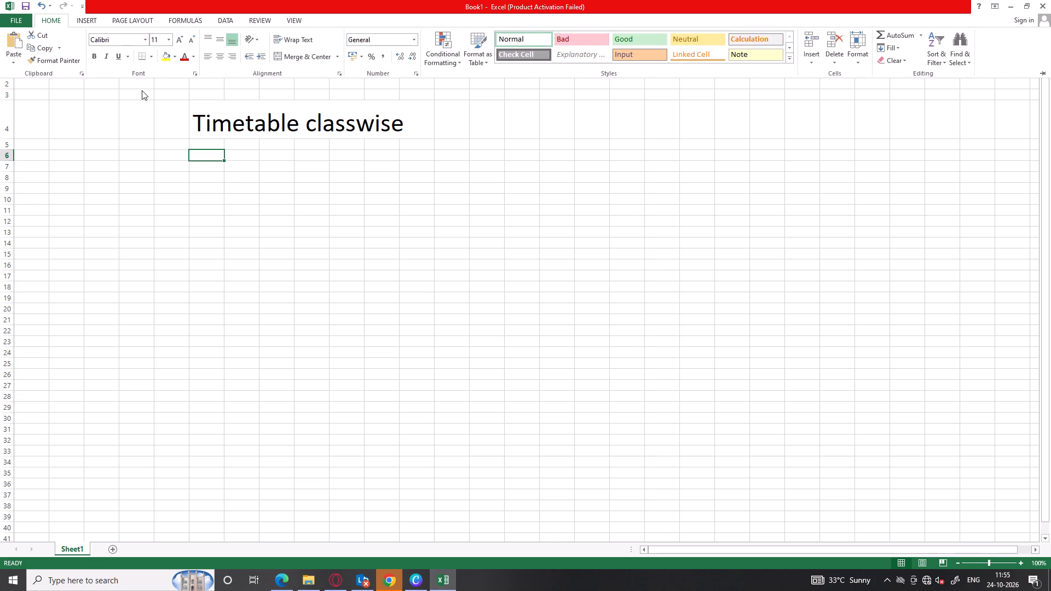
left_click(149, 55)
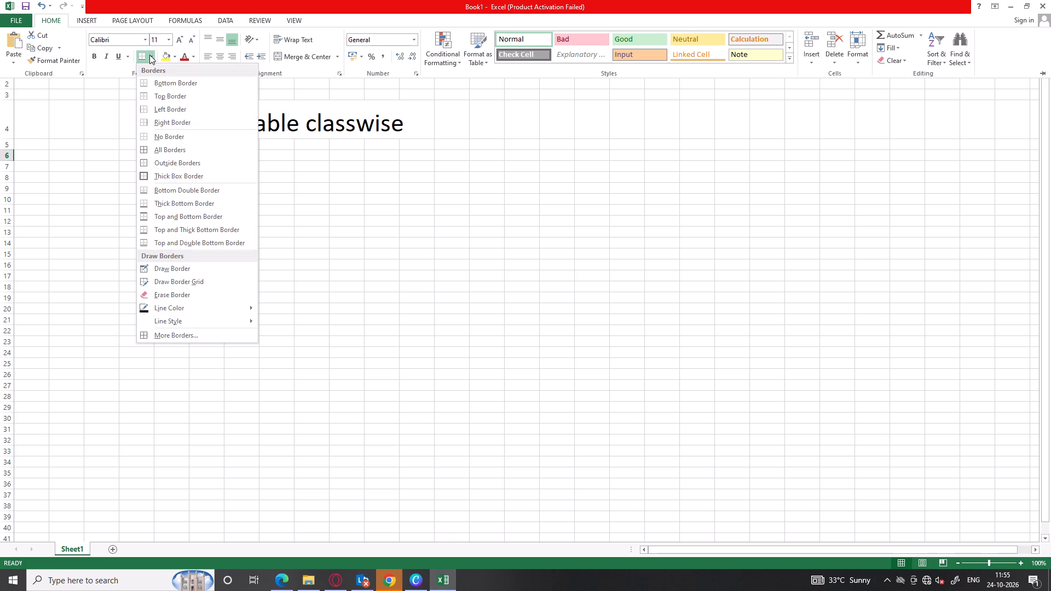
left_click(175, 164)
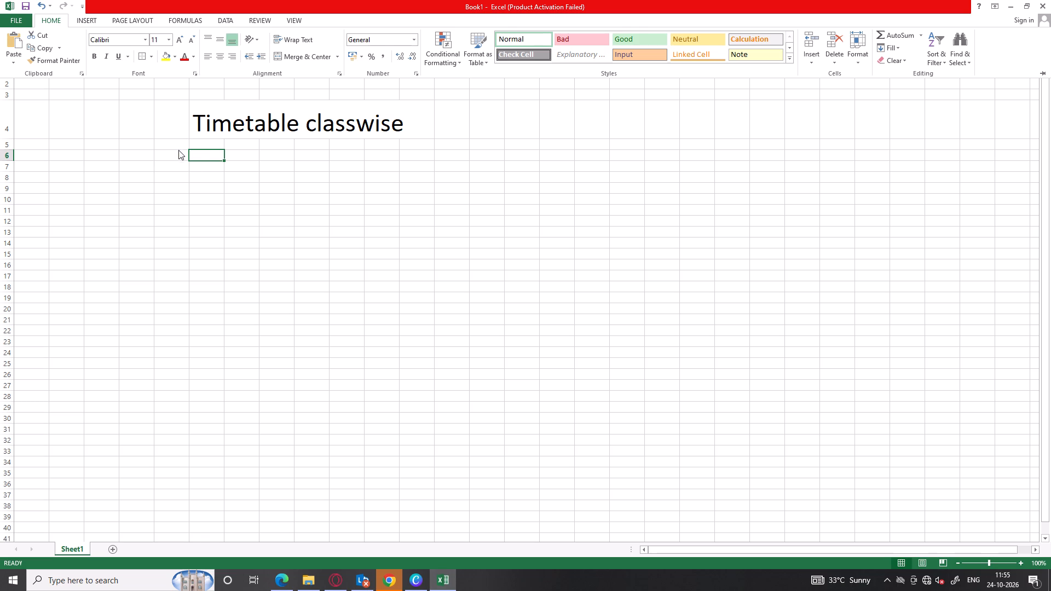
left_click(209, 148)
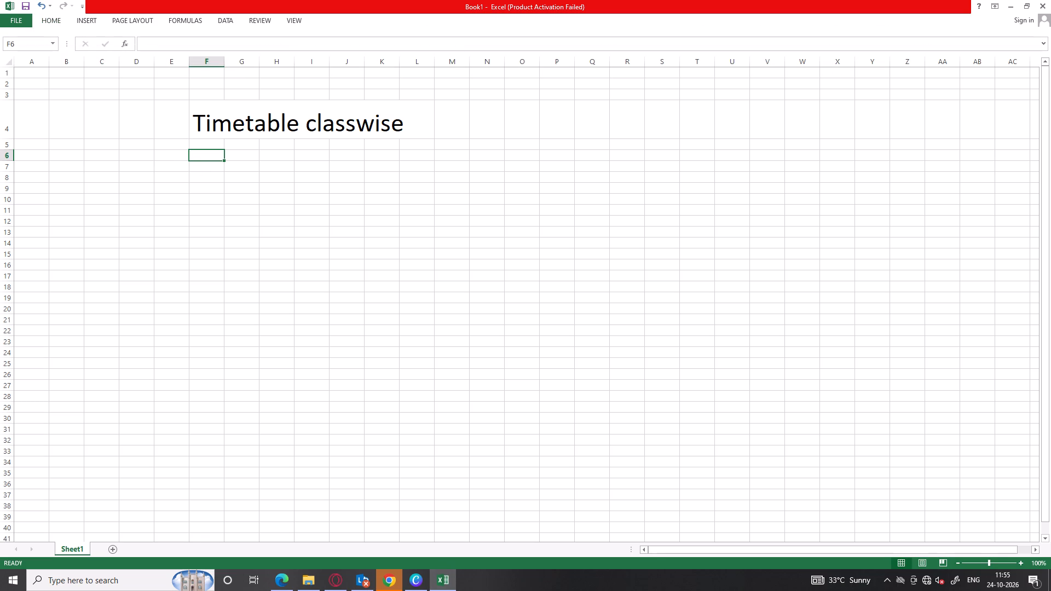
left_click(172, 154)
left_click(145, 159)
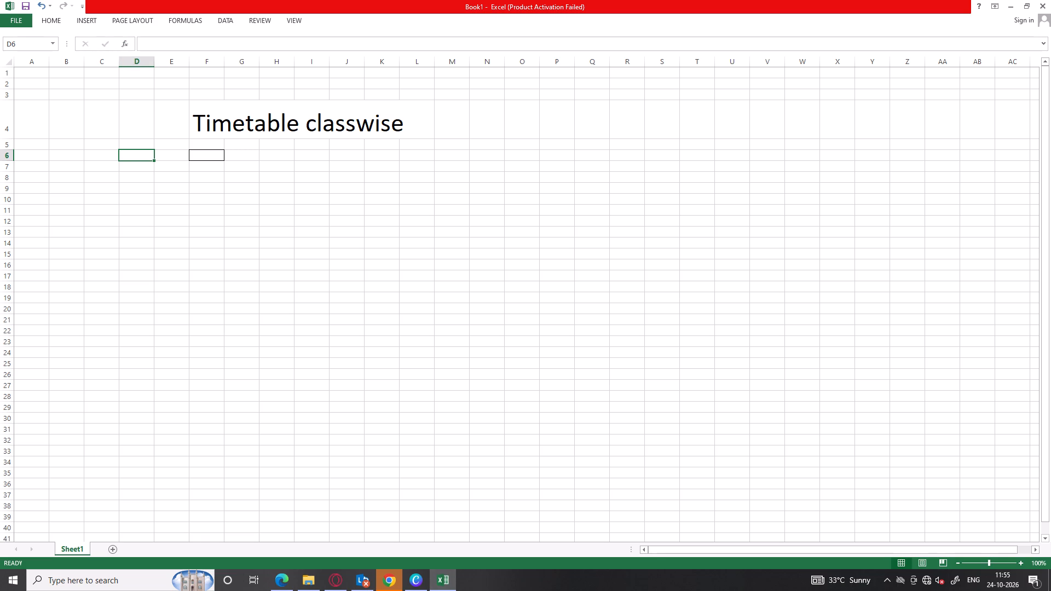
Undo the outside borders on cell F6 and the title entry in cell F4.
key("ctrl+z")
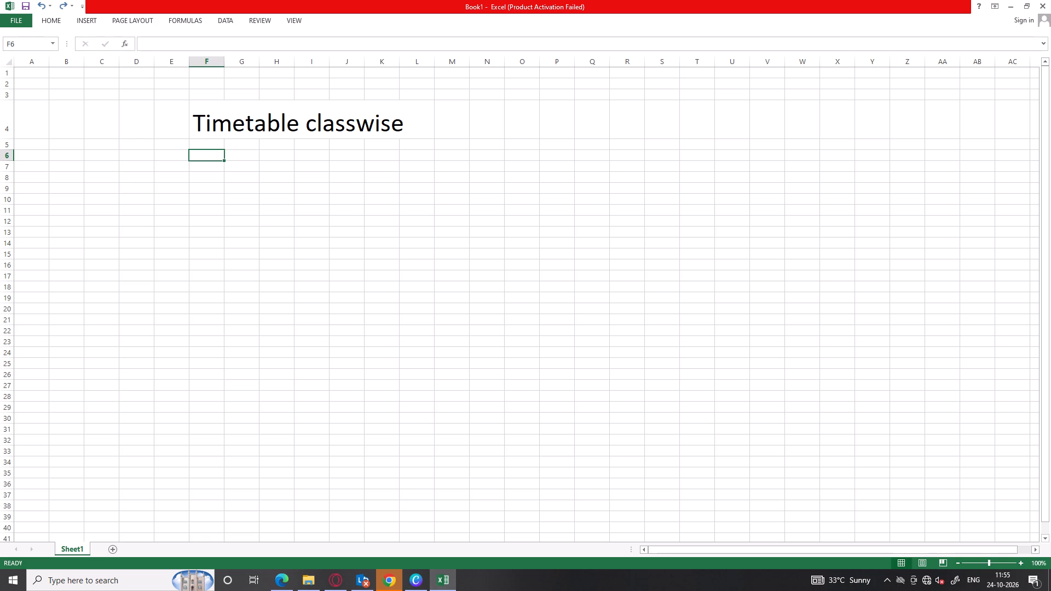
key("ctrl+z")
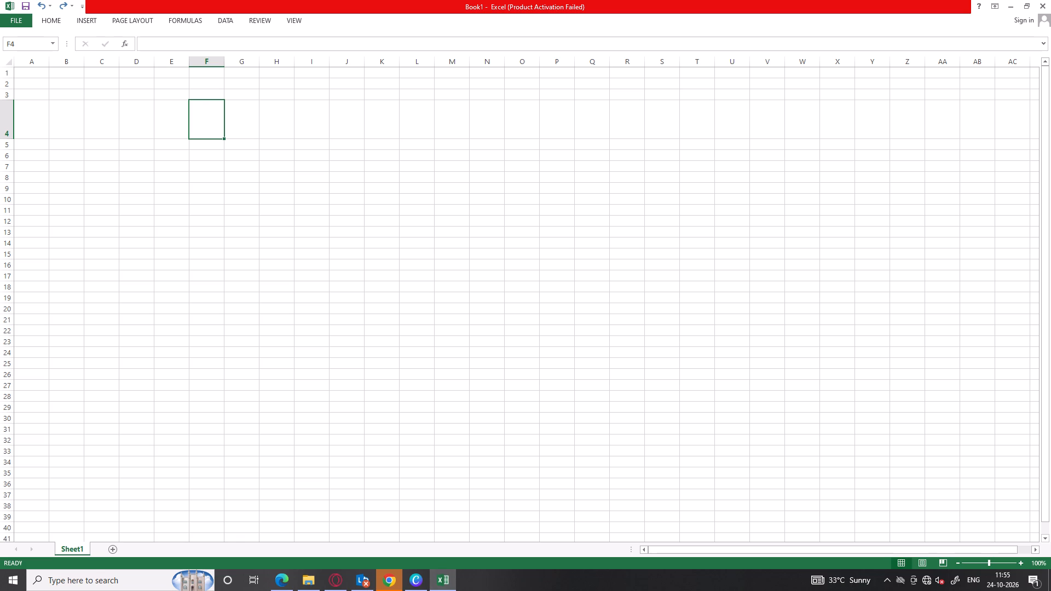
Enter the title "Timetable classwise" in cell F4 at font size 28.
key("shift+t")
key("BackSpace")
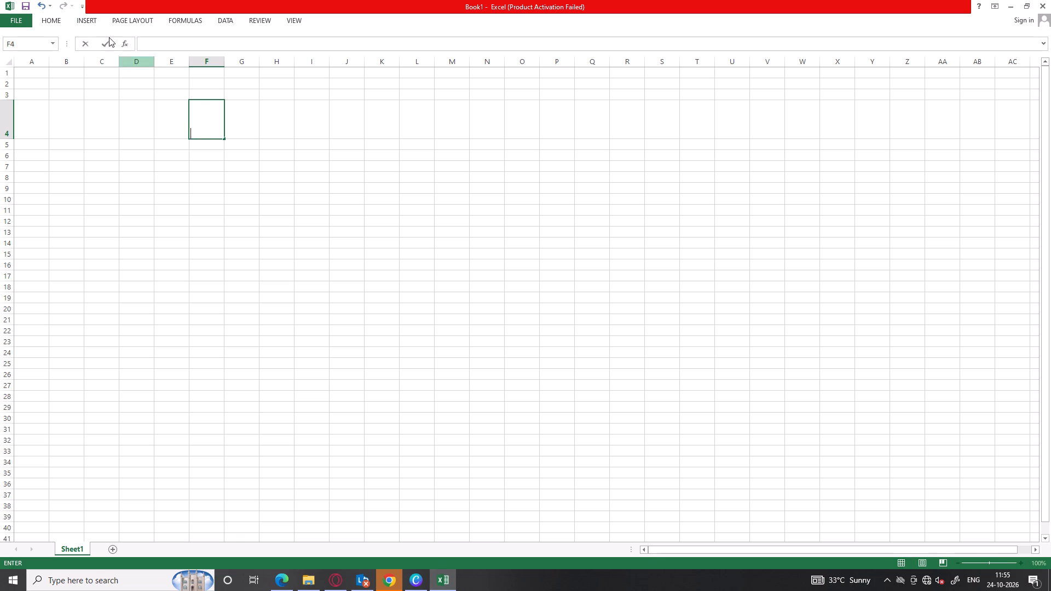
left_click(42, 19)
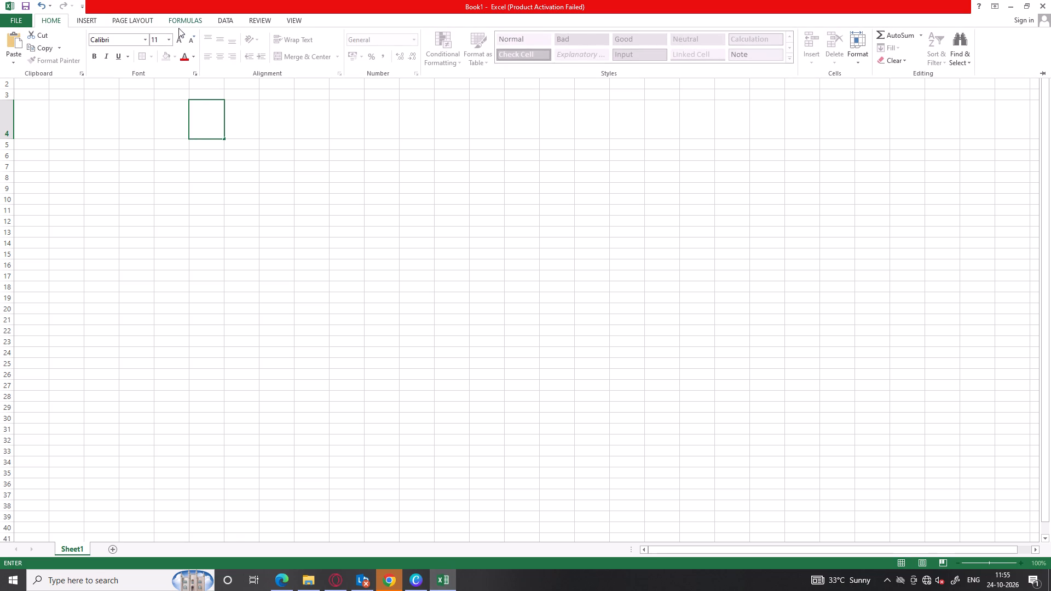
left_click(170, 36)
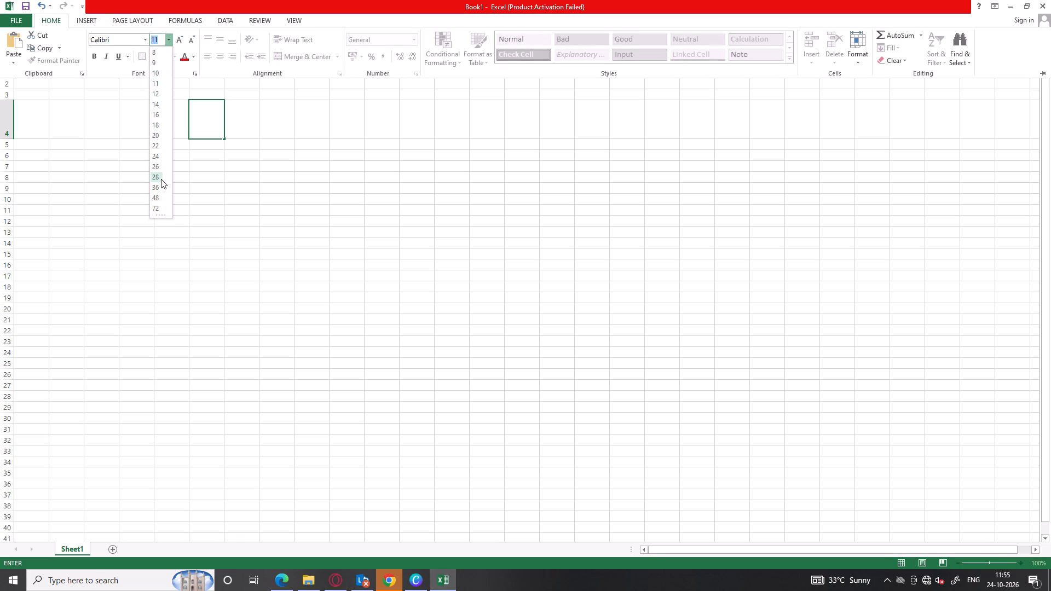
left_click(161, 179)
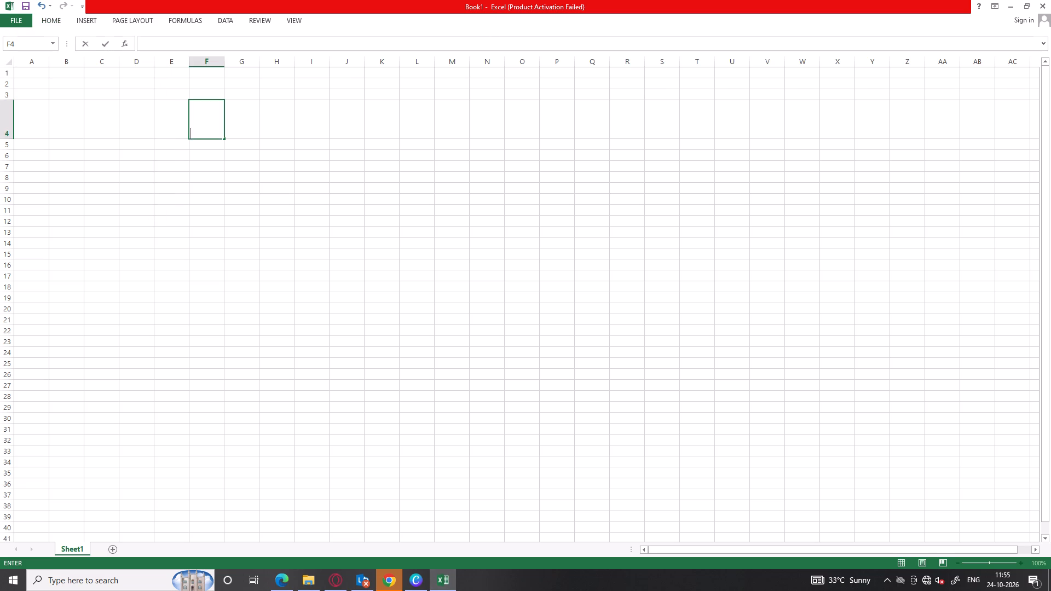
key("shift+t")
type("imetable")
key("space")
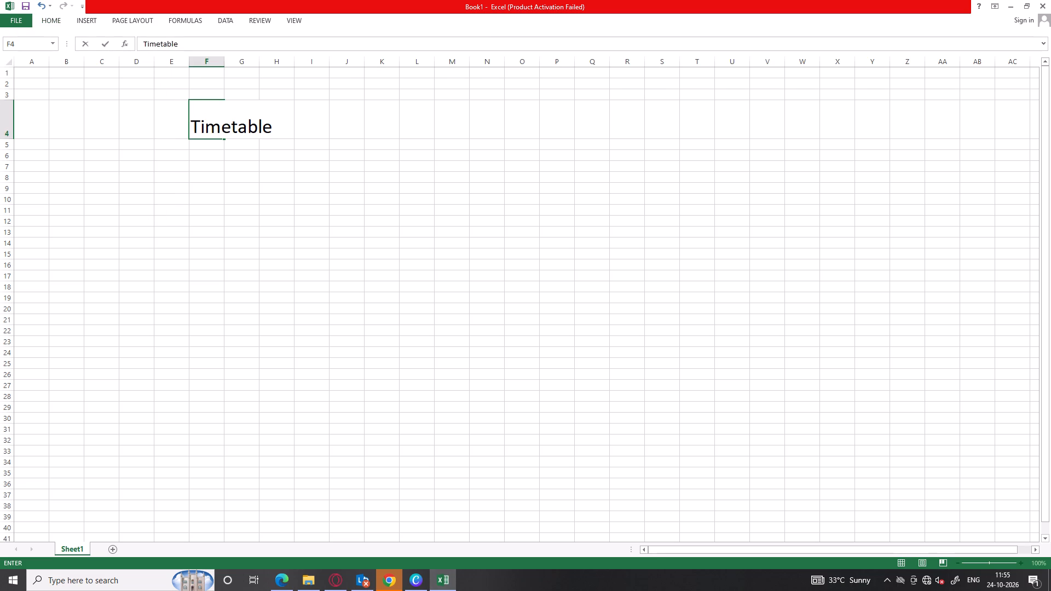
type("classwise")
key("space")
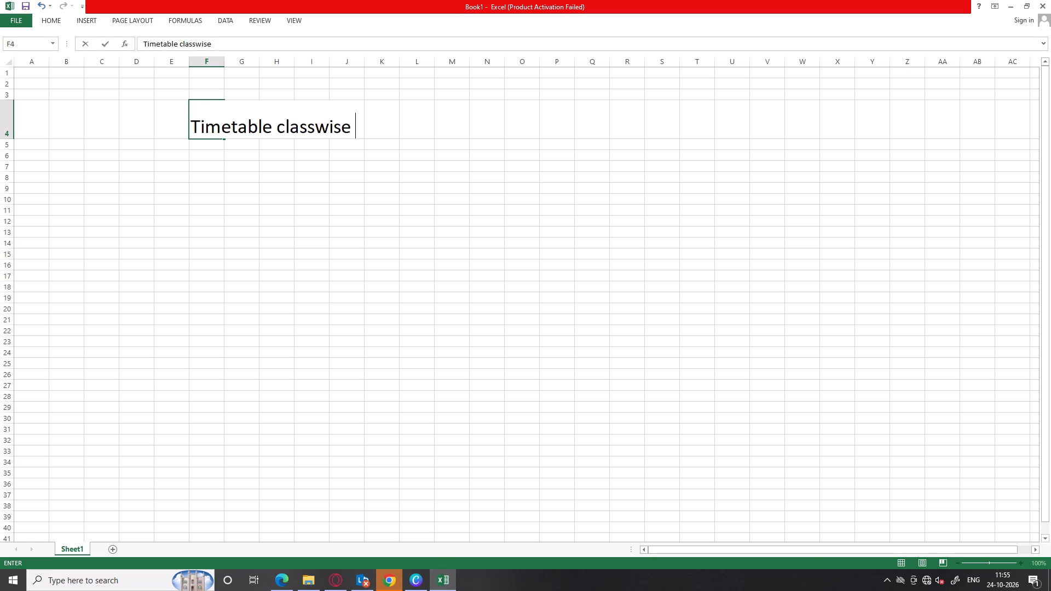
key("Return")
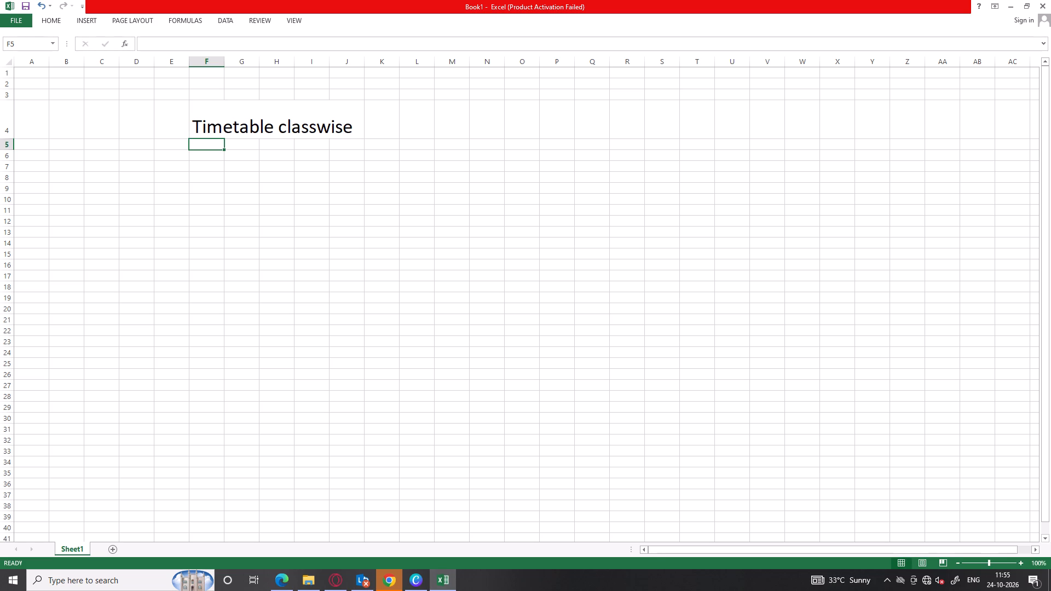
Enlarge cell E7 by making row 7 over twice the standard height and column E about one and a half times the standard width.
left_click(171, 162)
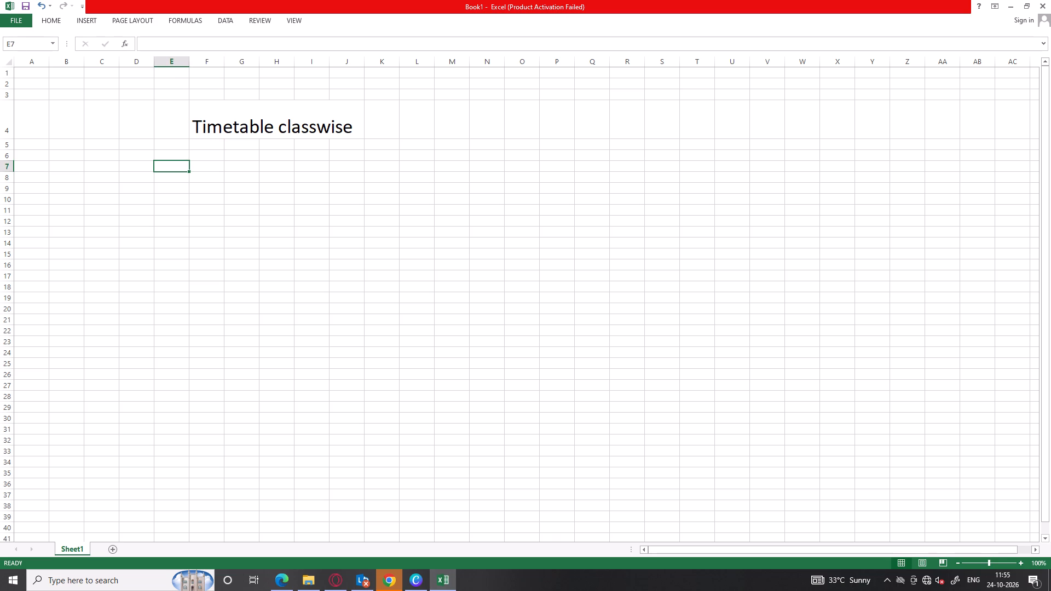
left_click(11, 172)
left_click_drag(14, 170, 14, 183)
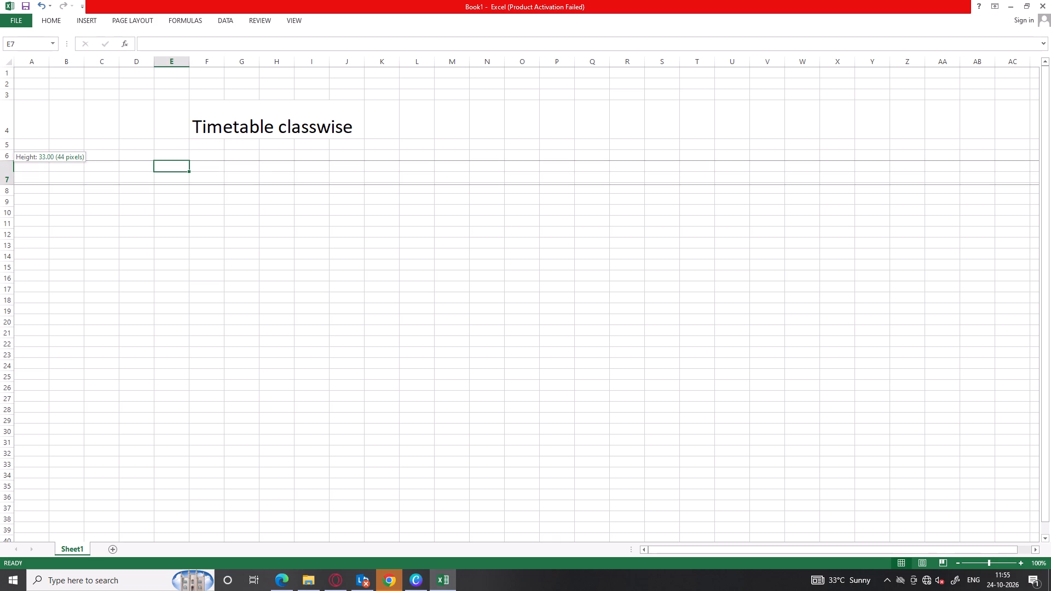
left_click_drag(14, 183, 14, 187)
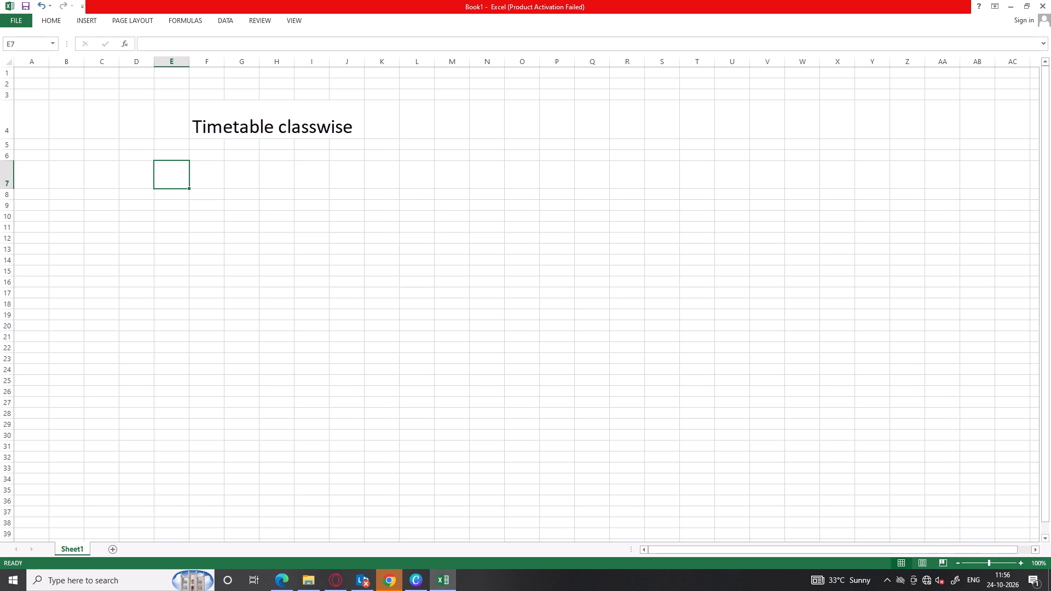
left_click_drag(190, 63, 194, 62)
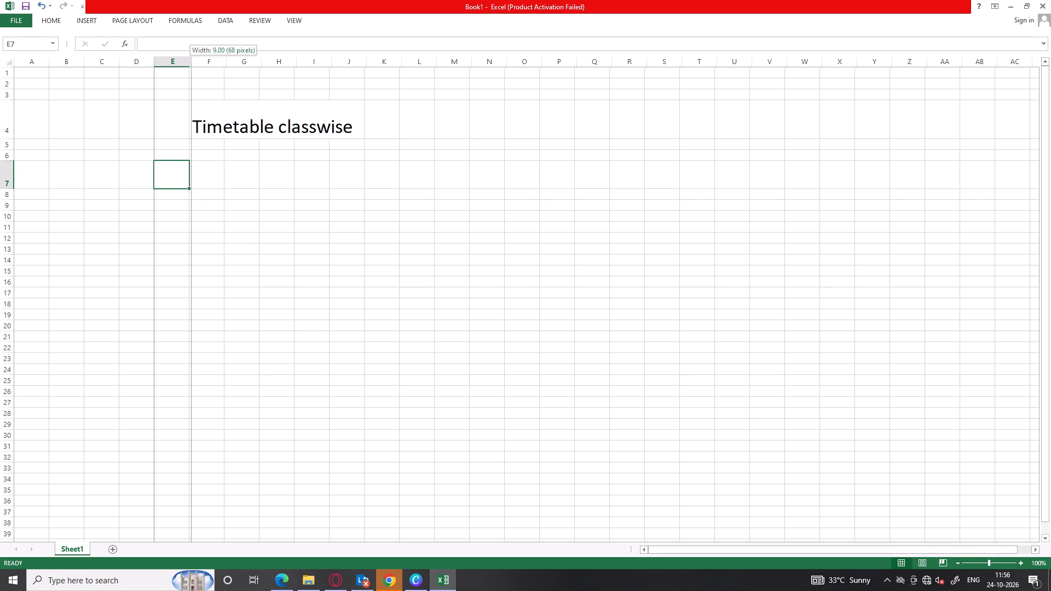
left_click_drag(194, 62, 205, 63)
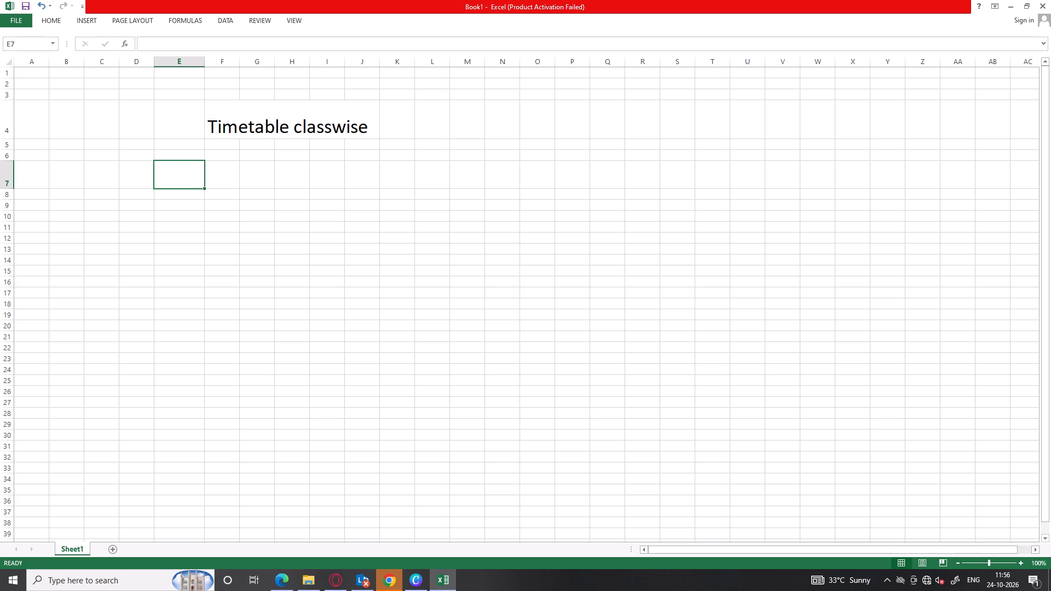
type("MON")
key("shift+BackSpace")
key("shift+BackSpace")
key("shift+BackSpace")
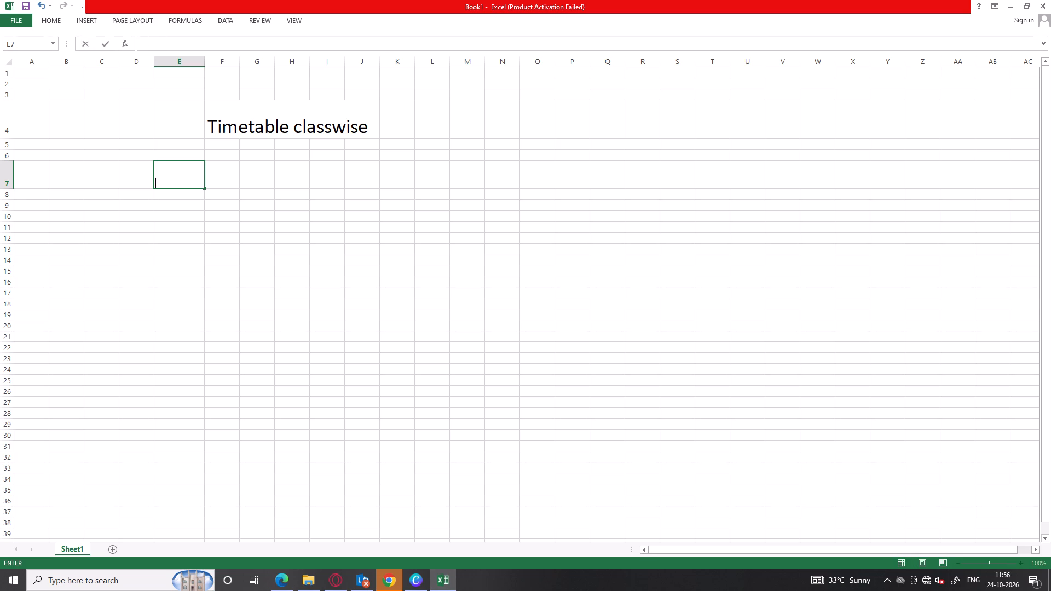
Enter the day label "MON" in cell E7 at font size 20.
left_click(52, 14, "shift")
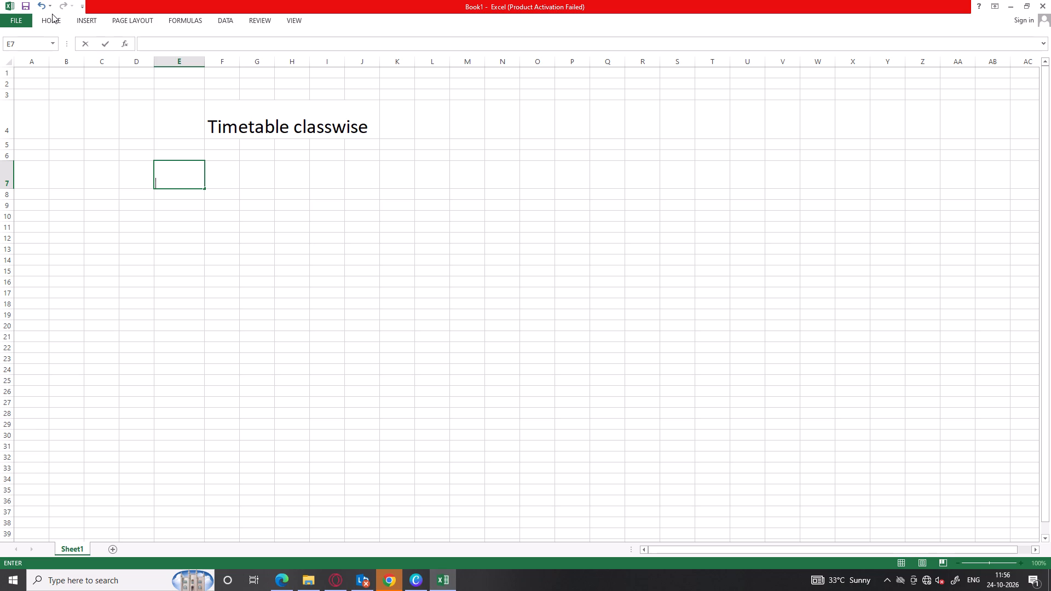
left_click(51, 18, "shift")
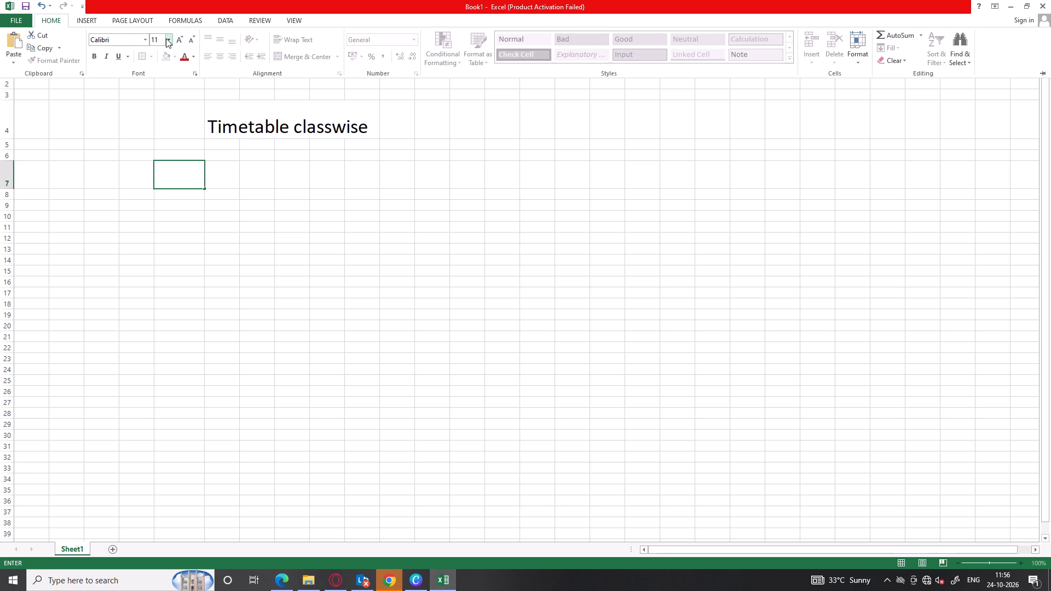
left_click(166, 38, "shift")
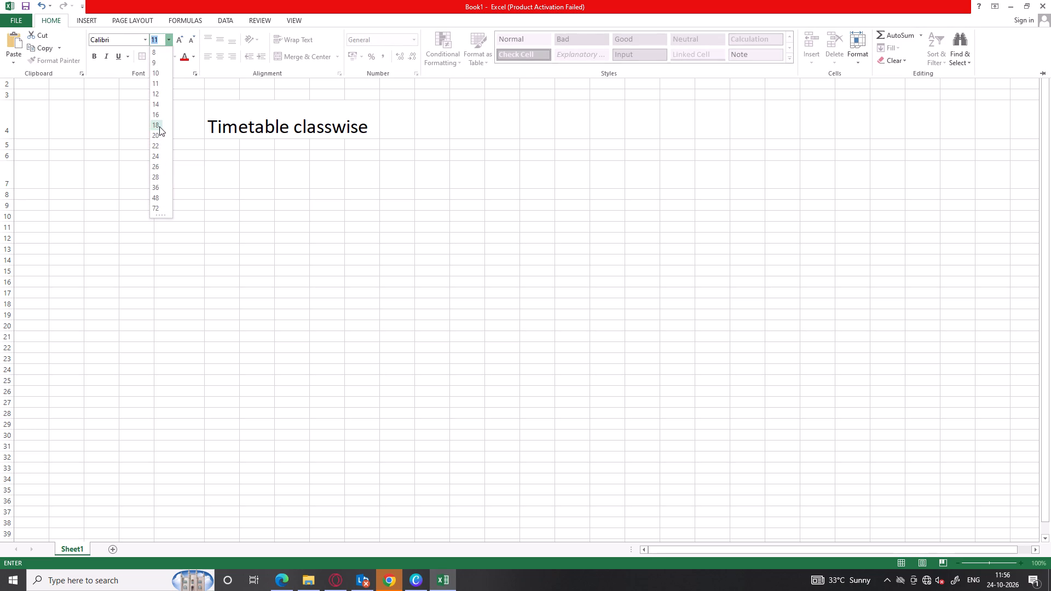
left_click(157, 136, "shift")
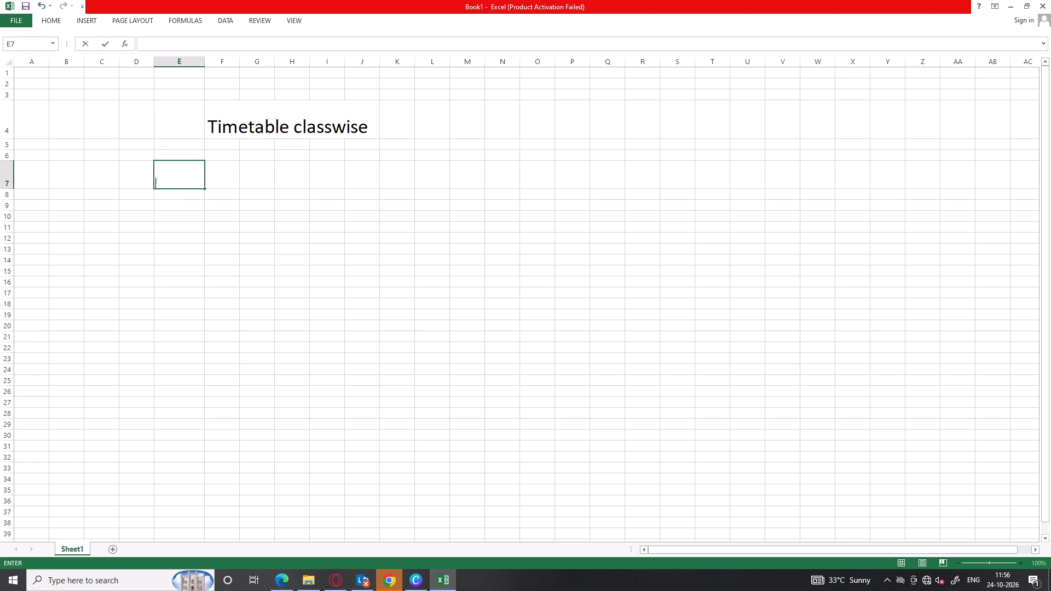
key("shift+m")
type("ON")
left_click(180, 200)
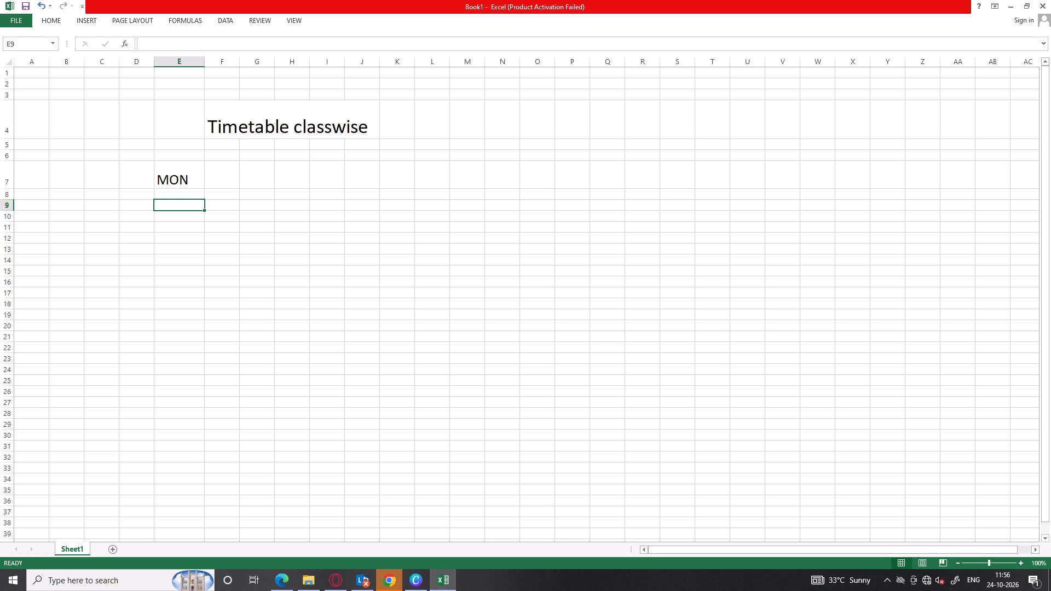
Enlarge row 9 to about three times the standard row height.
left_click_drag(13, 213, 11, 236)
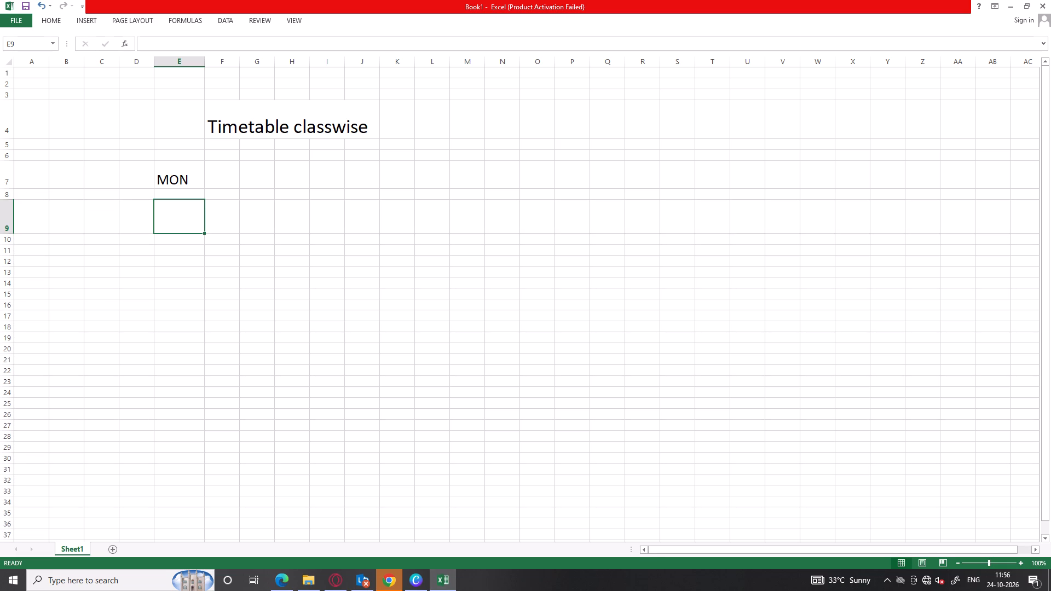
left_click(14, 233)
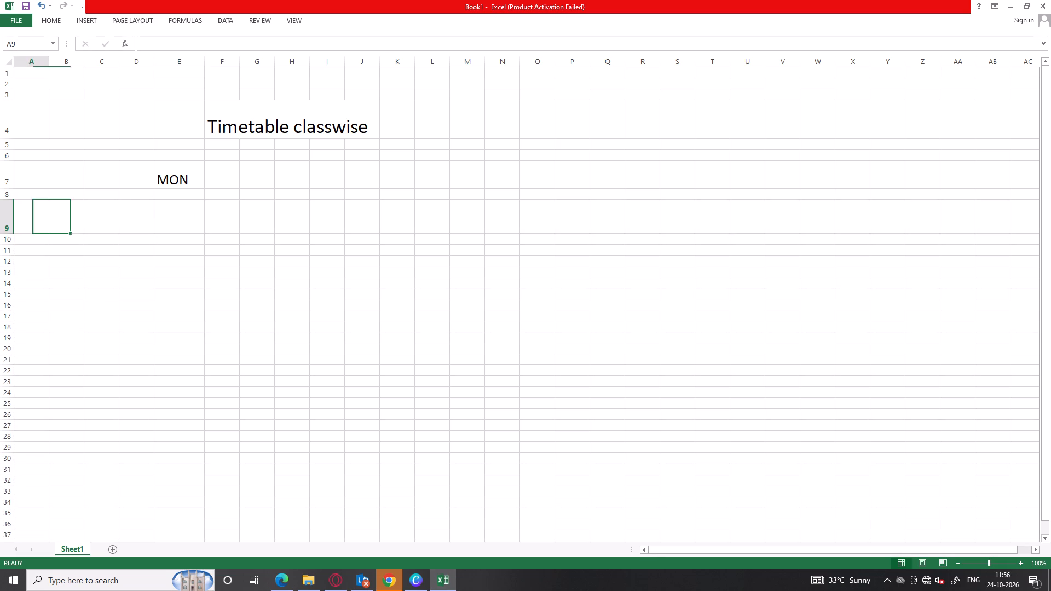
left_click(10, 231)
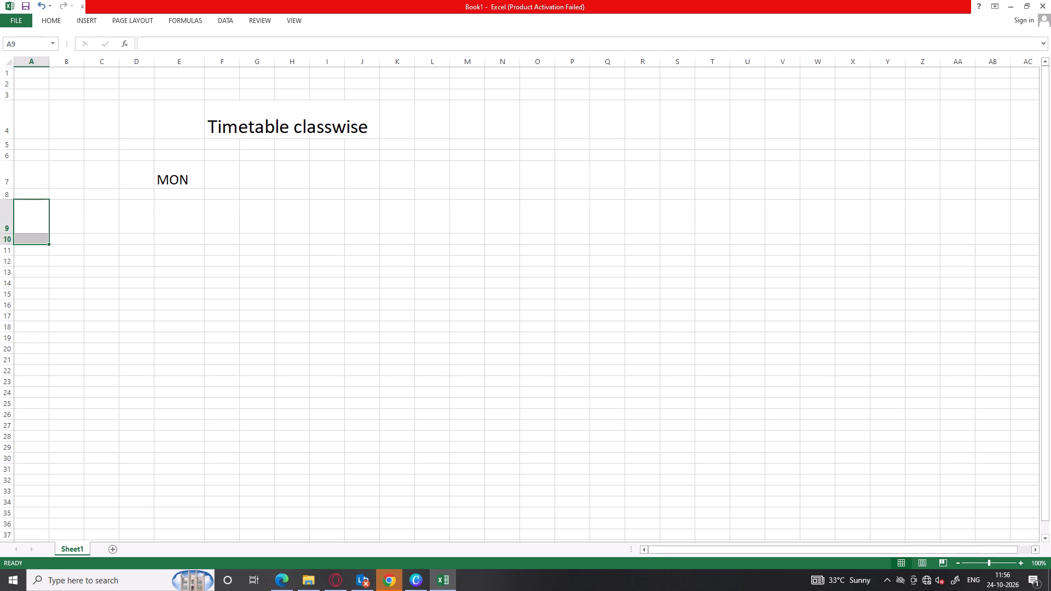
Enter the day label "TUE" in cell E9 at font size 26.
left_click(170, 230)
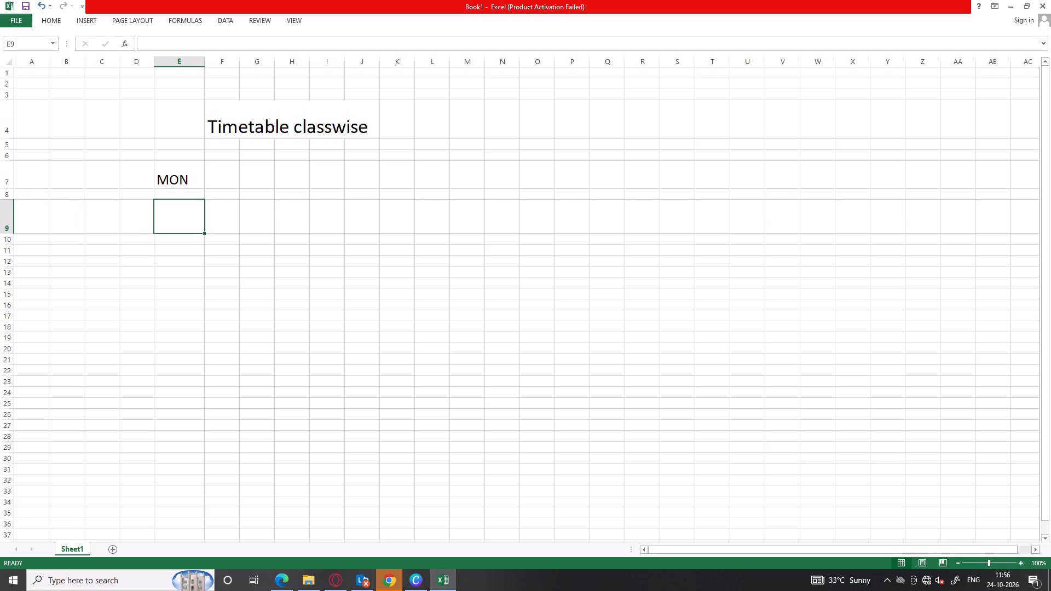
key("shift+t")
key("shift+BackSpace")
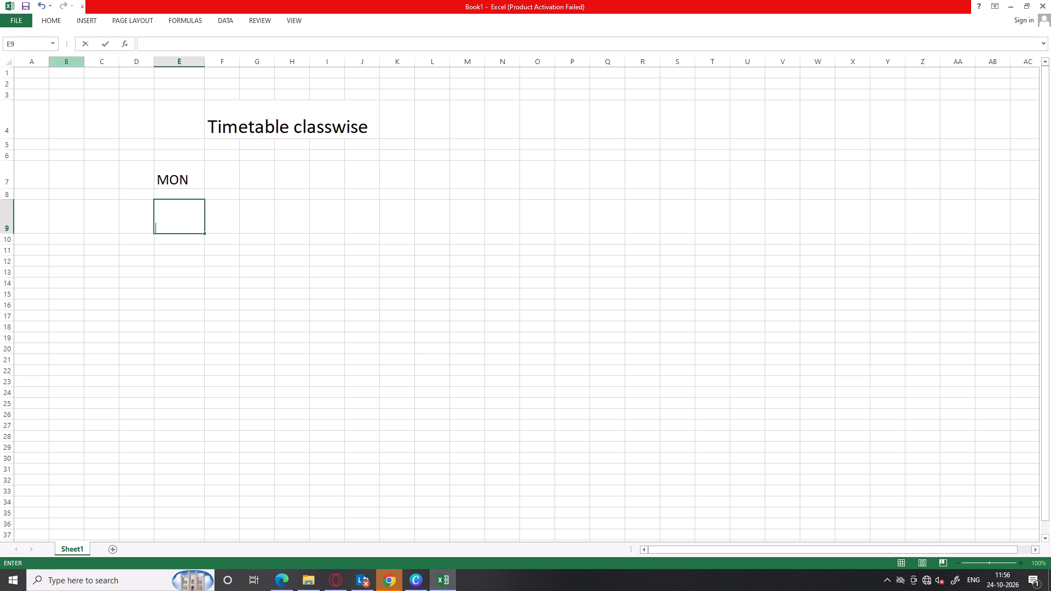
left_click(53, 21, "shift")
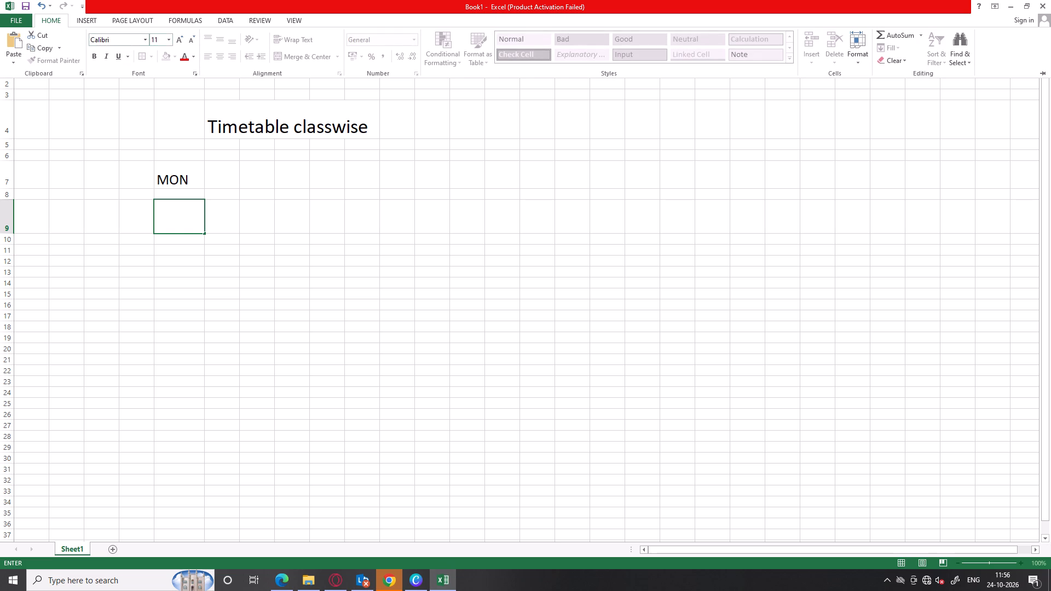
left_click(168, 45, "shift")
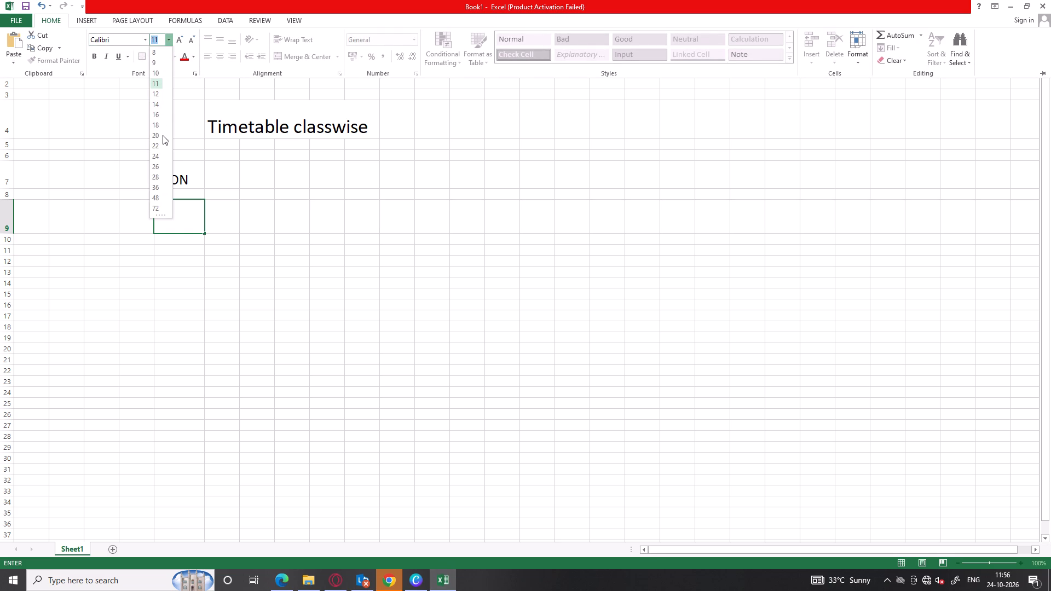
left_click(154, 166, "shift")
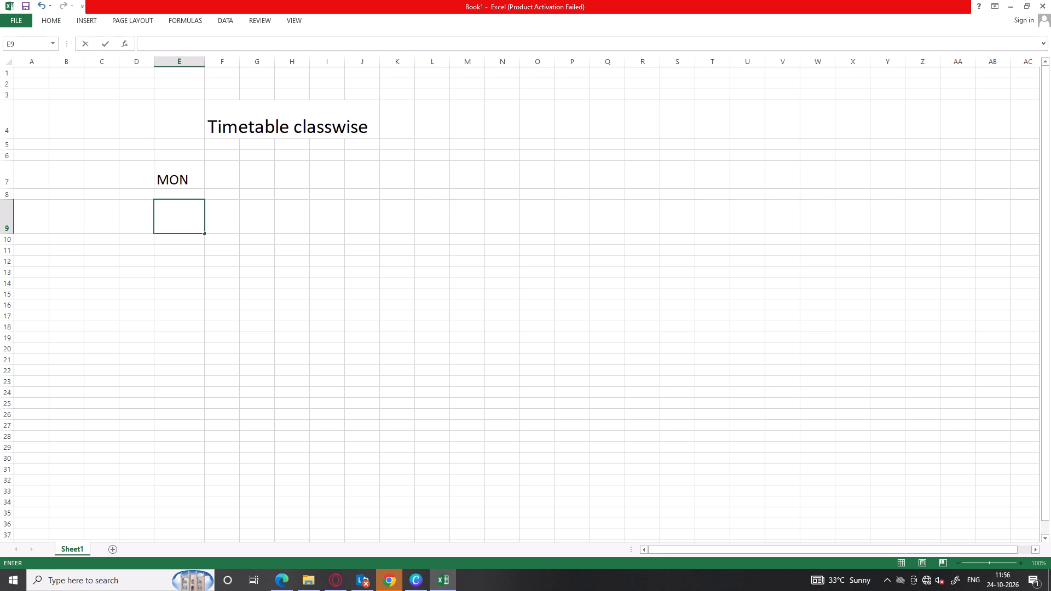
key("shift+t")
type("UE")
key("Return")
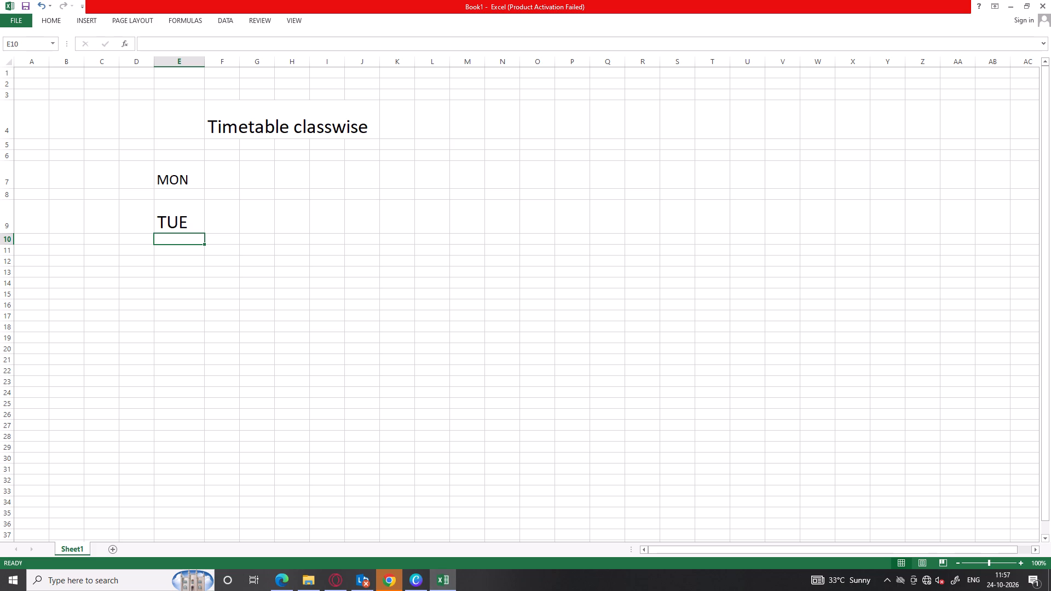
Set the "TUE" label in cell E9 to font size 20, matching the "MON" label.
left_click(185, 186)
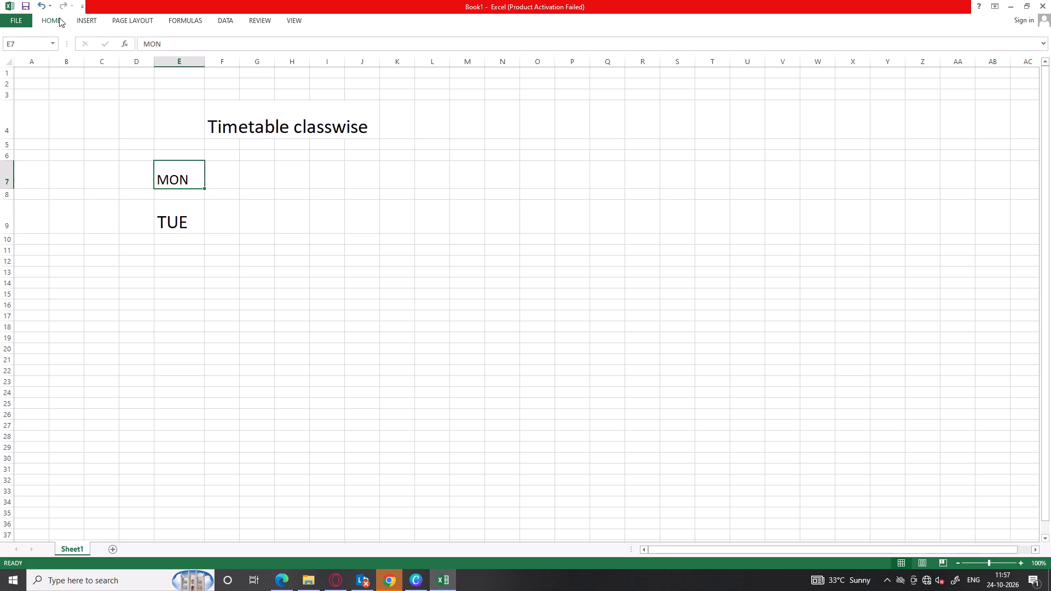
left_click(59, 18)
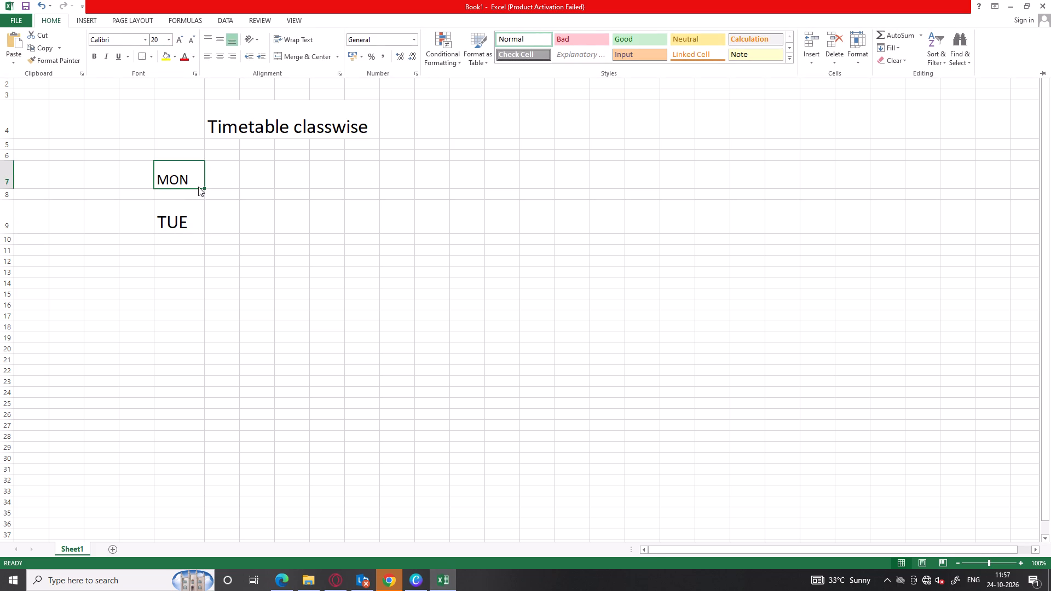
left_click(182, 215)
left_click(187, 219)
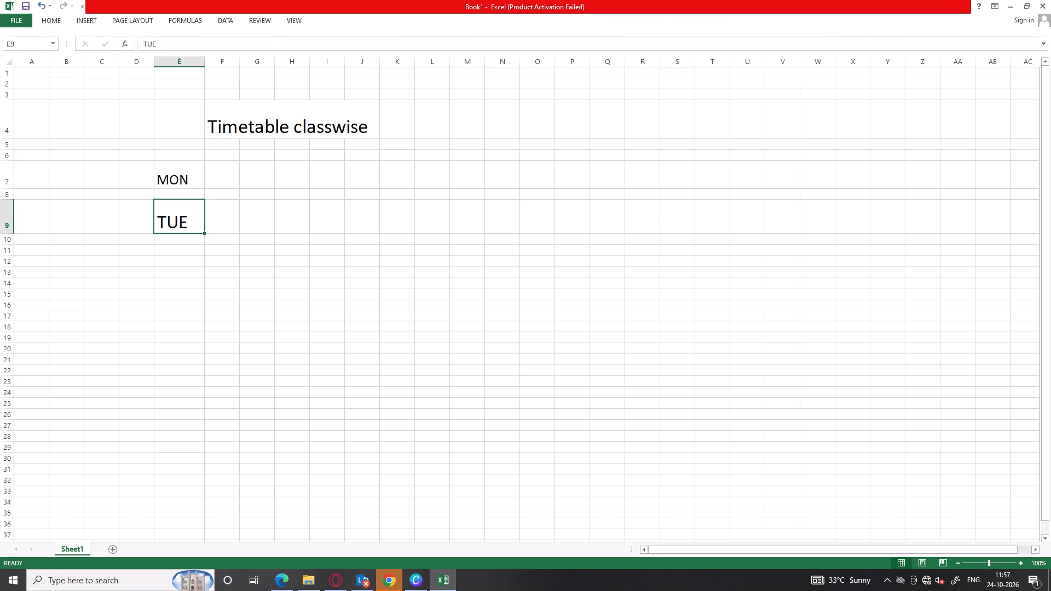
left_click(187, 221)
left_click(54, 18)
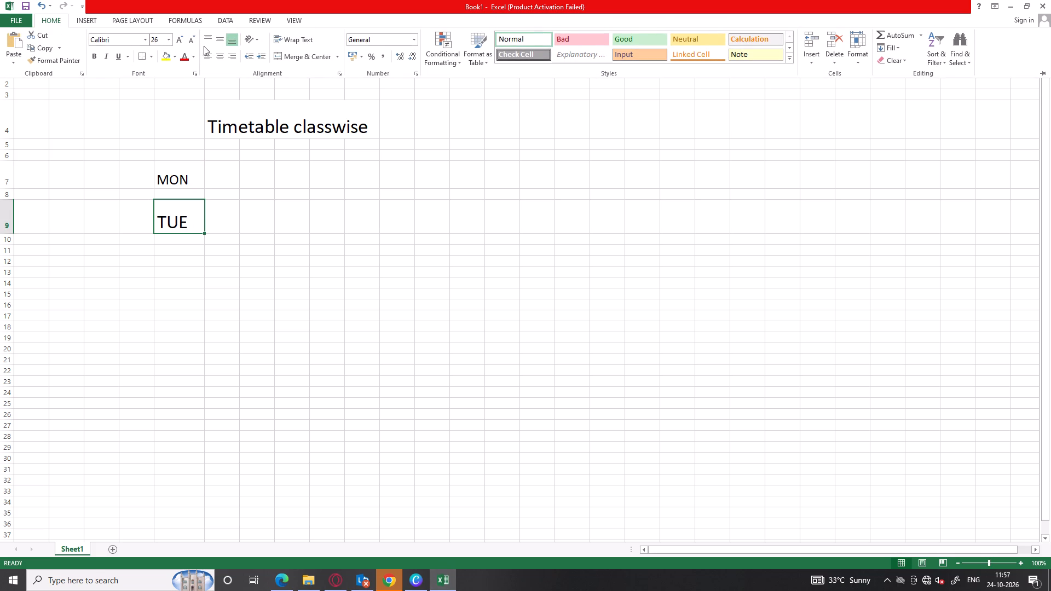
left_click(165, 39)
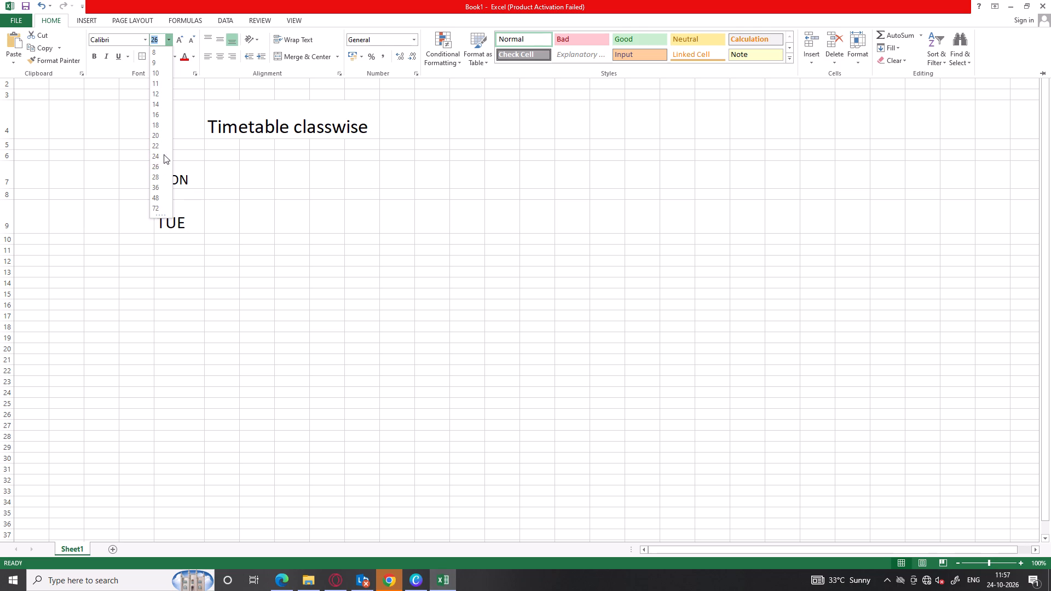
left_click(164, 132)
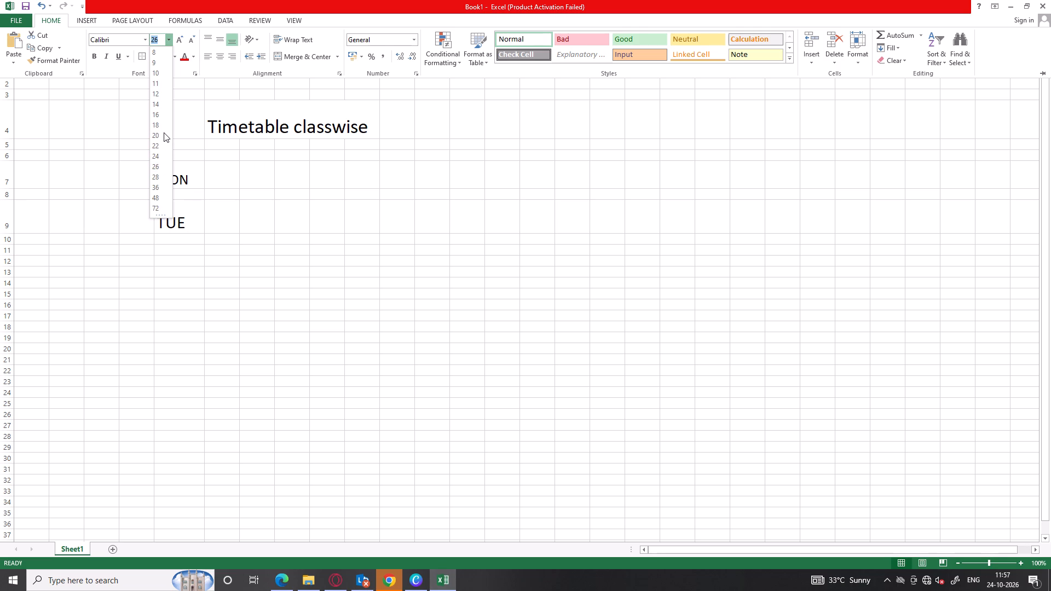
left_click(161, 135)
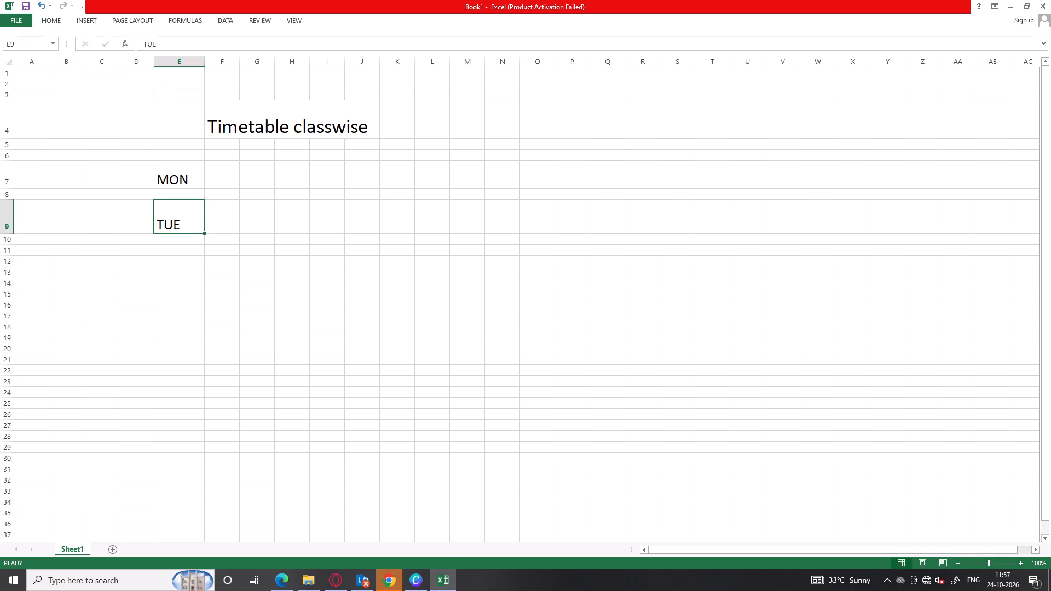
Insert a leading space before "TUE" in cell E9 to shift the label slightly inward.
left_click(186, 254)
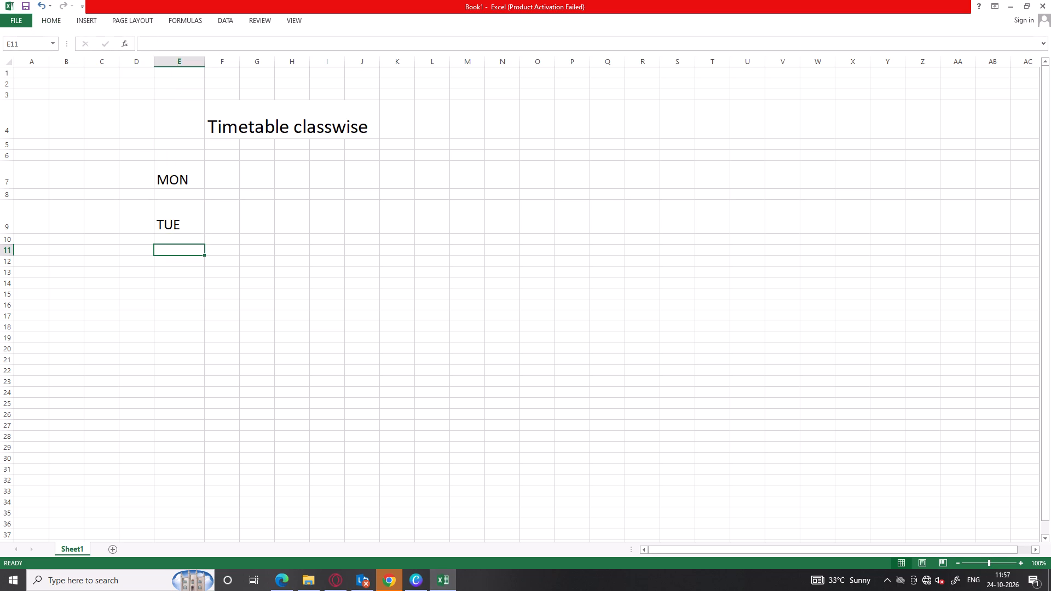
left_click(157, 225)
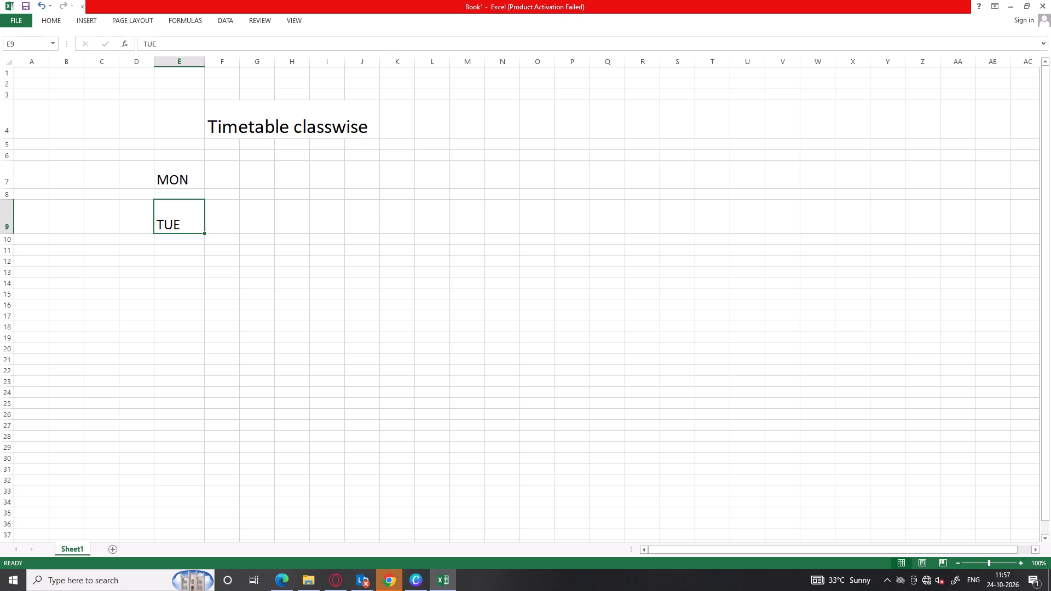
left_click(157, 227)
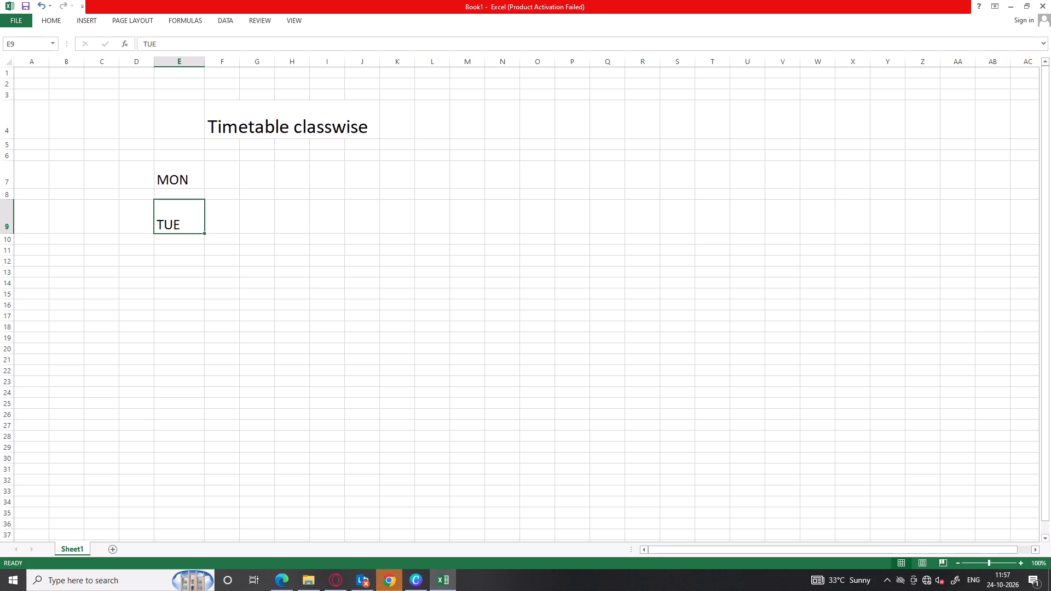
left_click(177, 223)
double_click(178, 223)
left_click_drag(180, 223, 184, 221)
left_click(158, 224)
key("x")
key("BackSpace")
key("space")
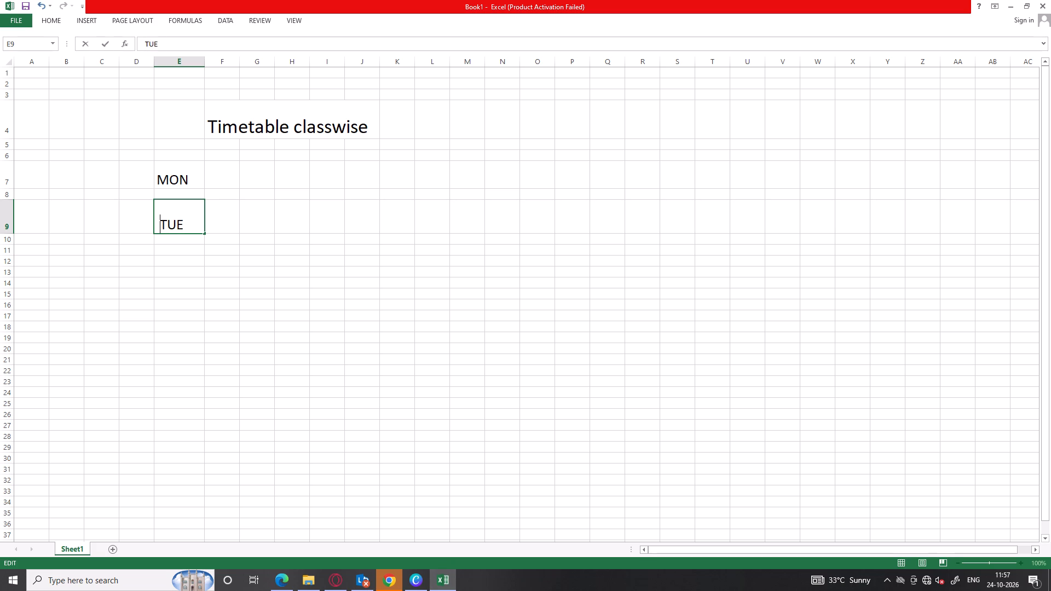
left_click(182, 241)
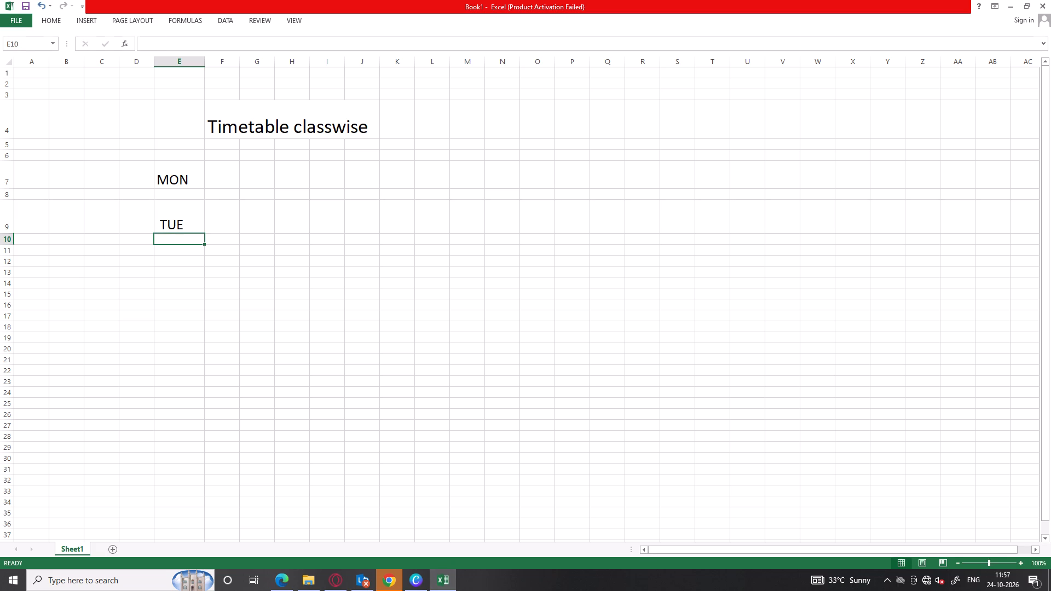
Enlarge row 10 to nearly three times the standard row height.
left_click(9, 242)
left_click_drag(12, 245, 13, 262)
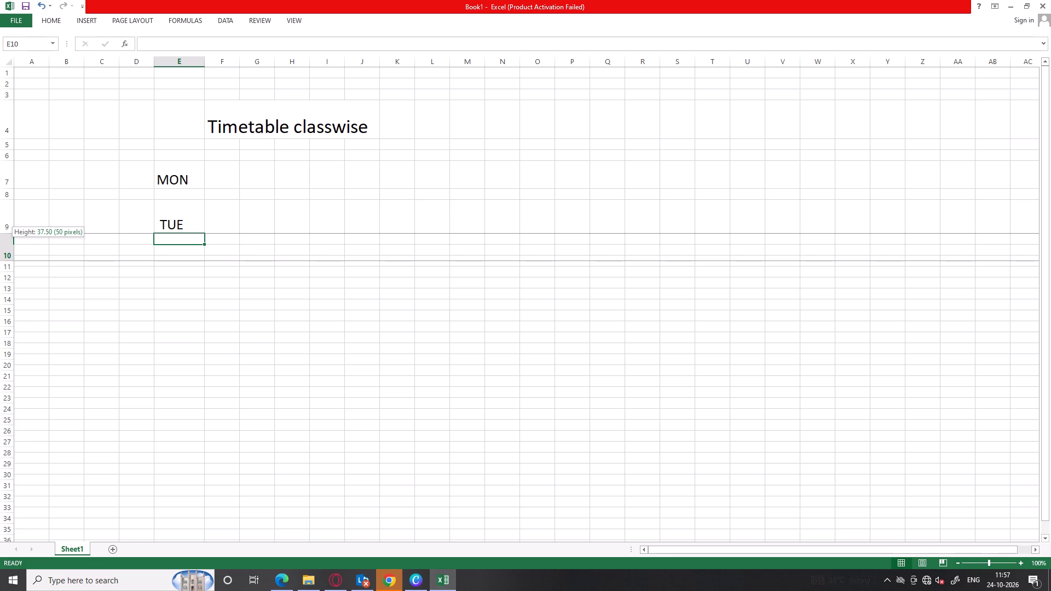
left_click_drag(13, 262, 13, 264)
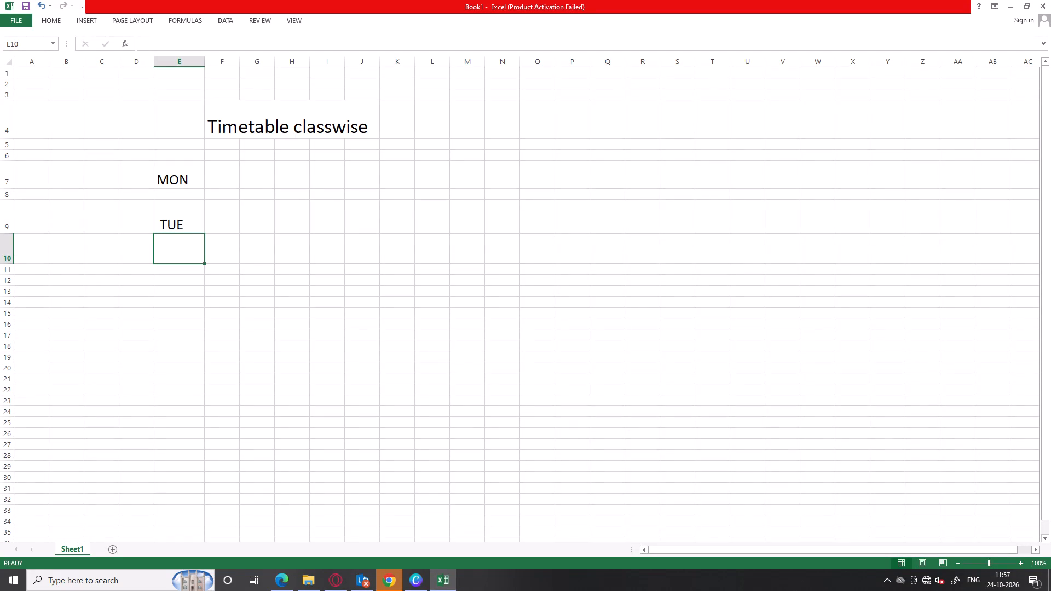
Enter the day label "WED" in cell E10 at font size 20.
key("shift+w")
key("shift+e")
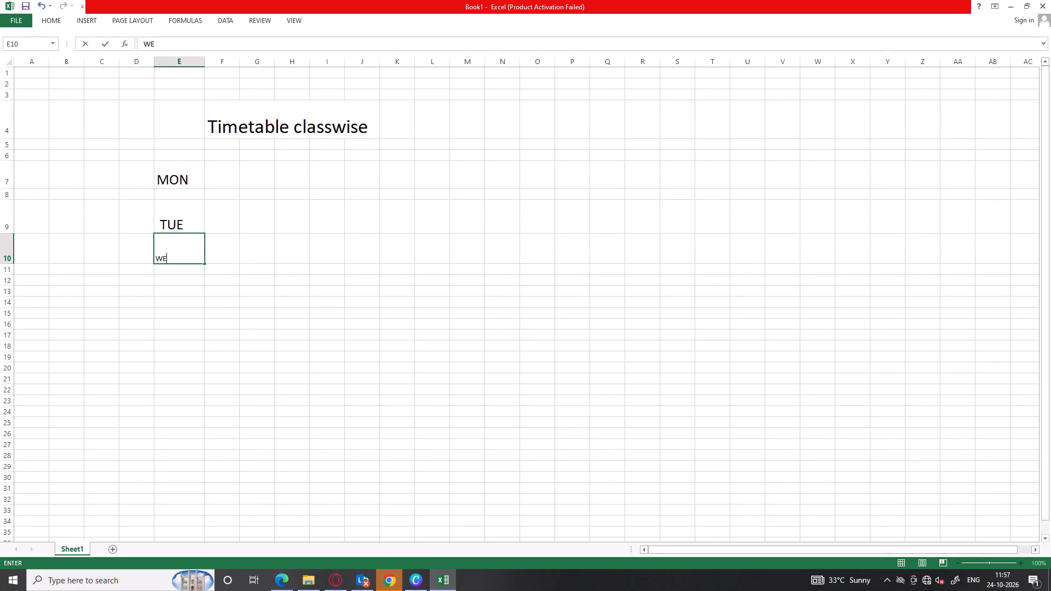
key("shift+d")
left_click_drag(173, 256, 147, 257)
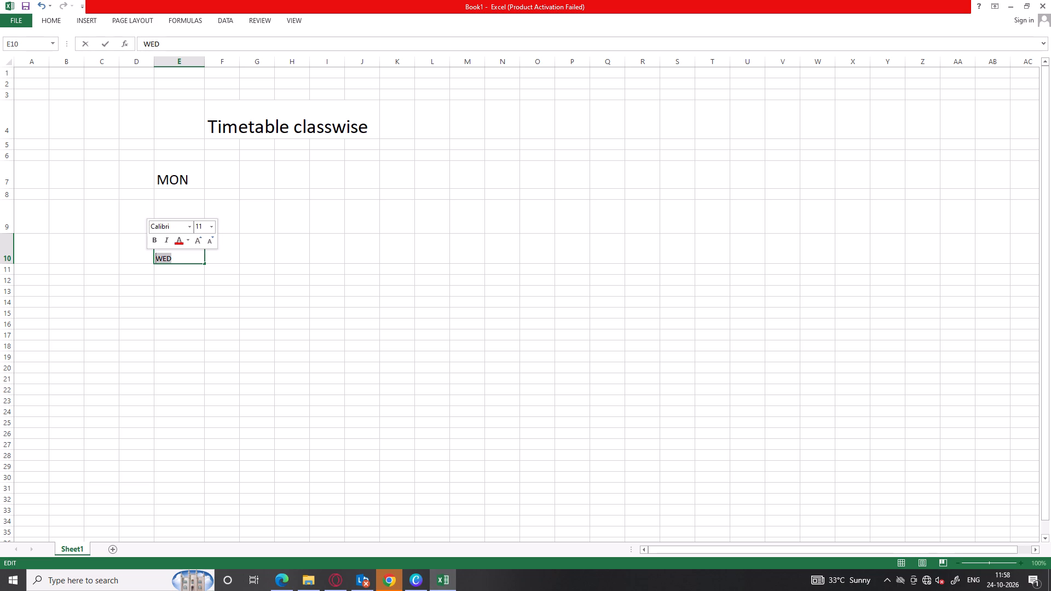
left_click(211, 229)
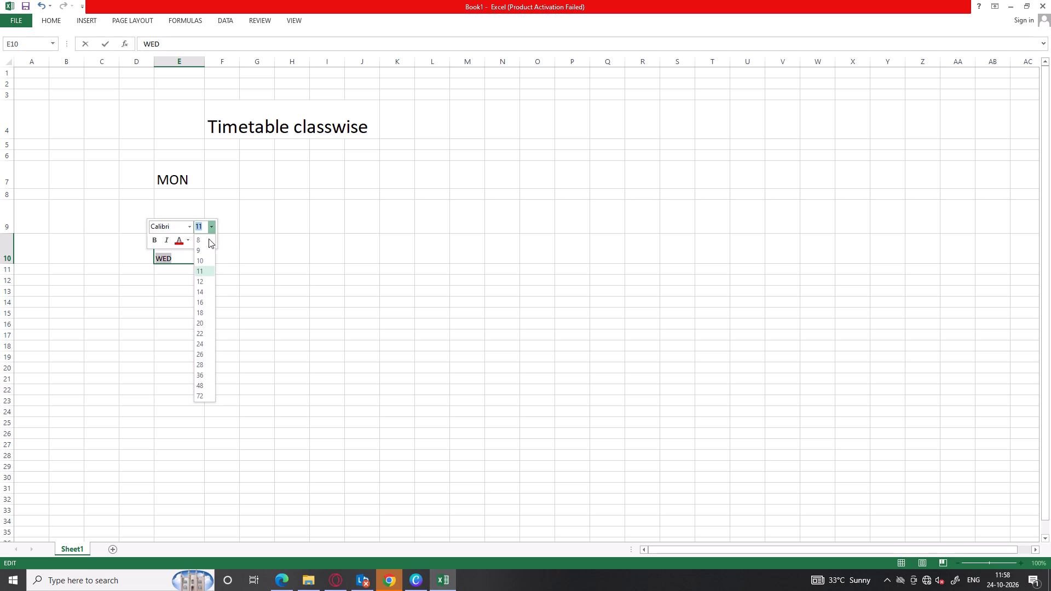
left_click(209, 323)
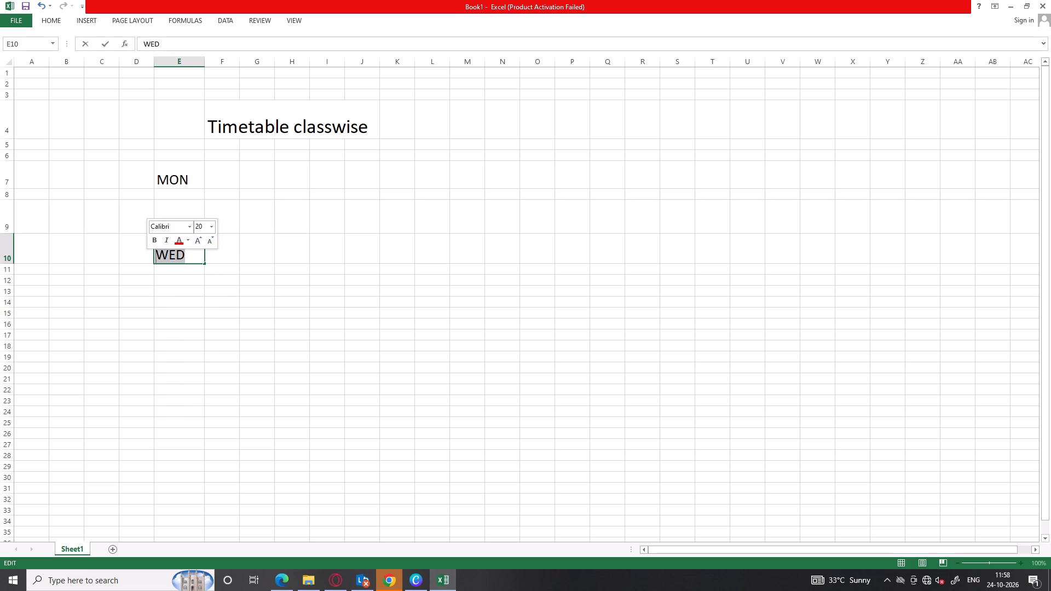
left_click(177, 281)
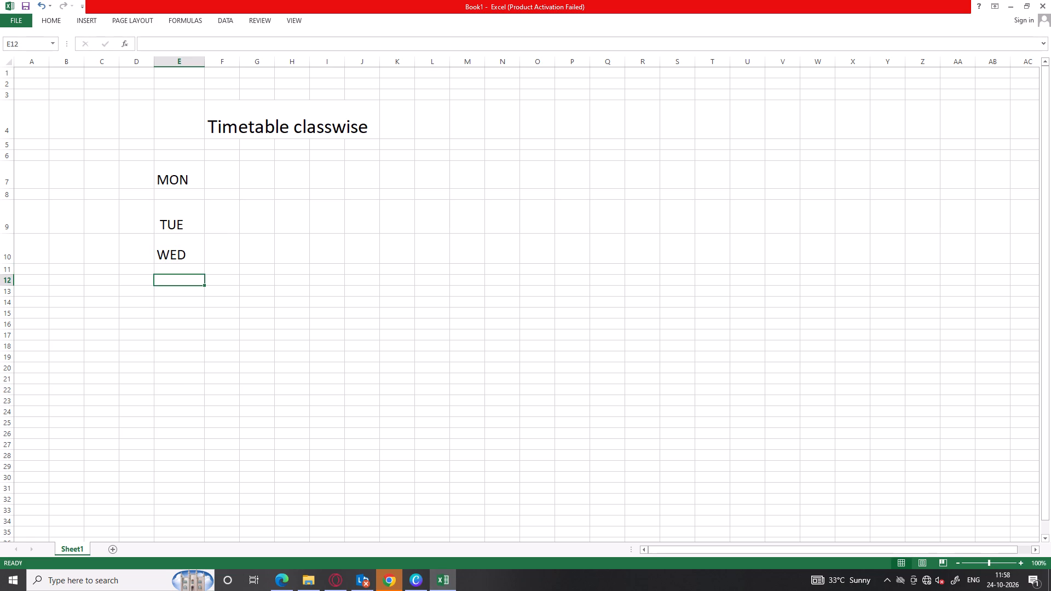
left_click(146, 216)
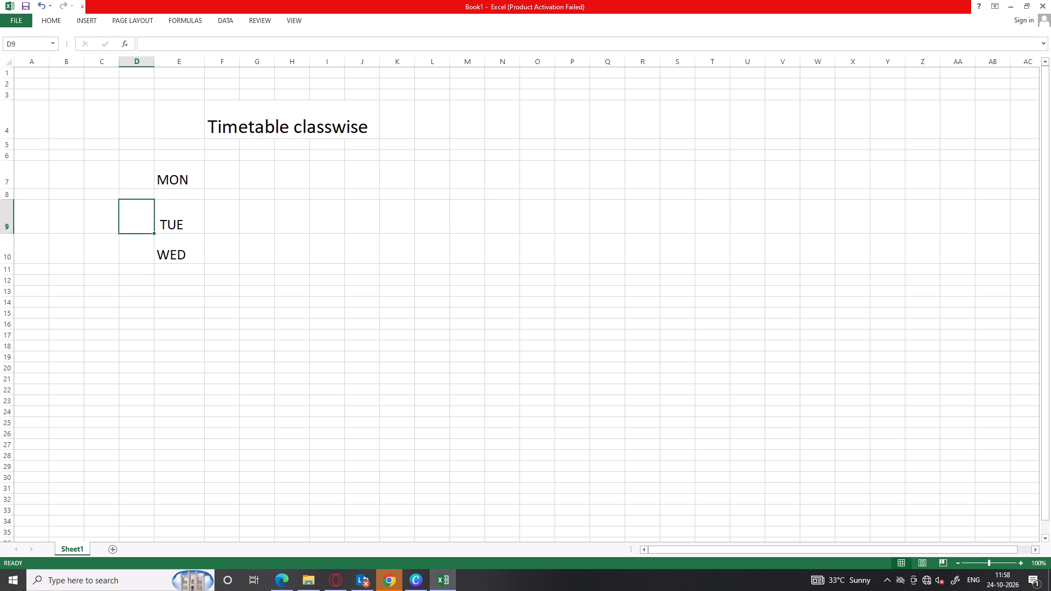
Reduce the heights of rows 9 and 10 to roughly match the height of the "MON" row.
left_click(5, 230)
left_click_drag(12, 235, 13, 235)
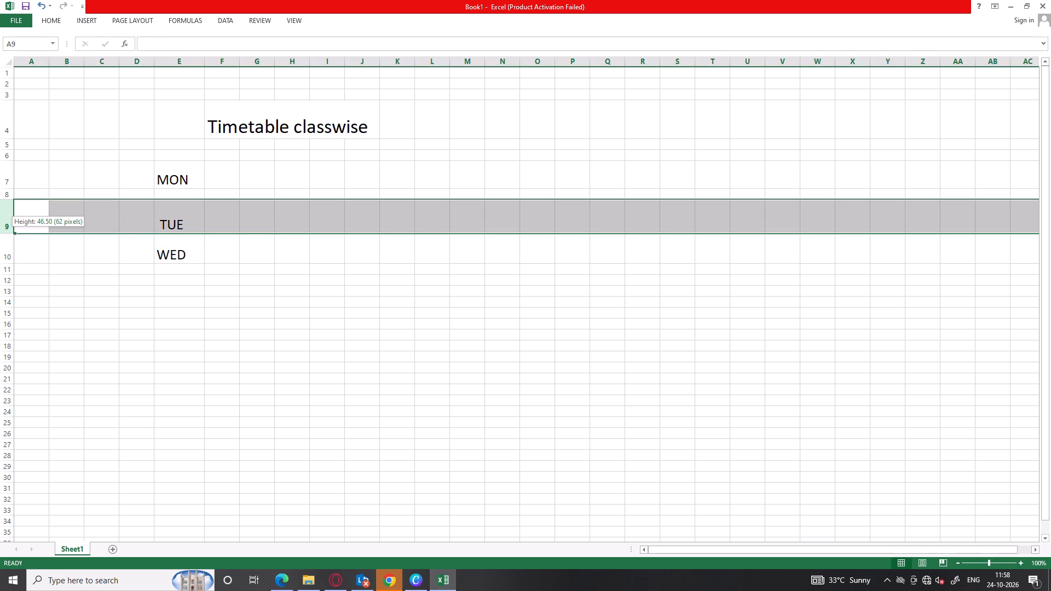
left_click_drag(13, 235, 16, 225)
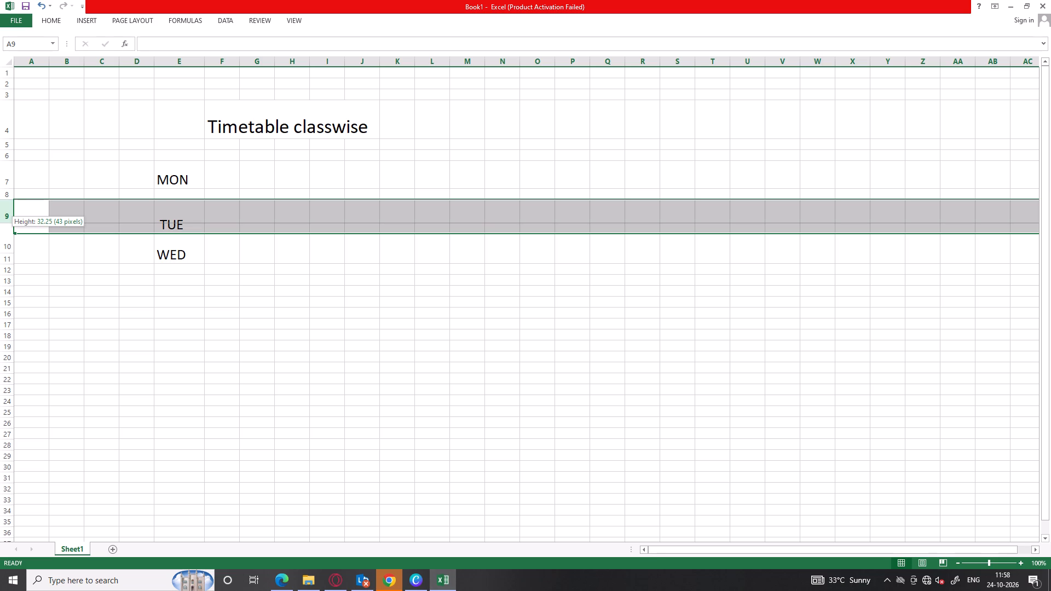
left_click_drag(16, 225, 16, 228)
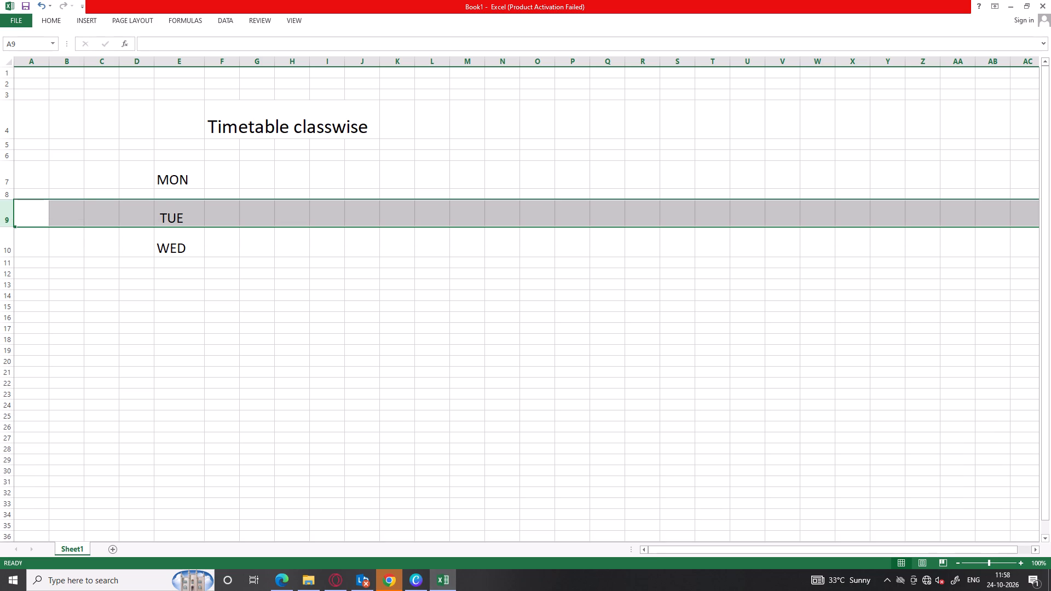
left_click(188, 239)
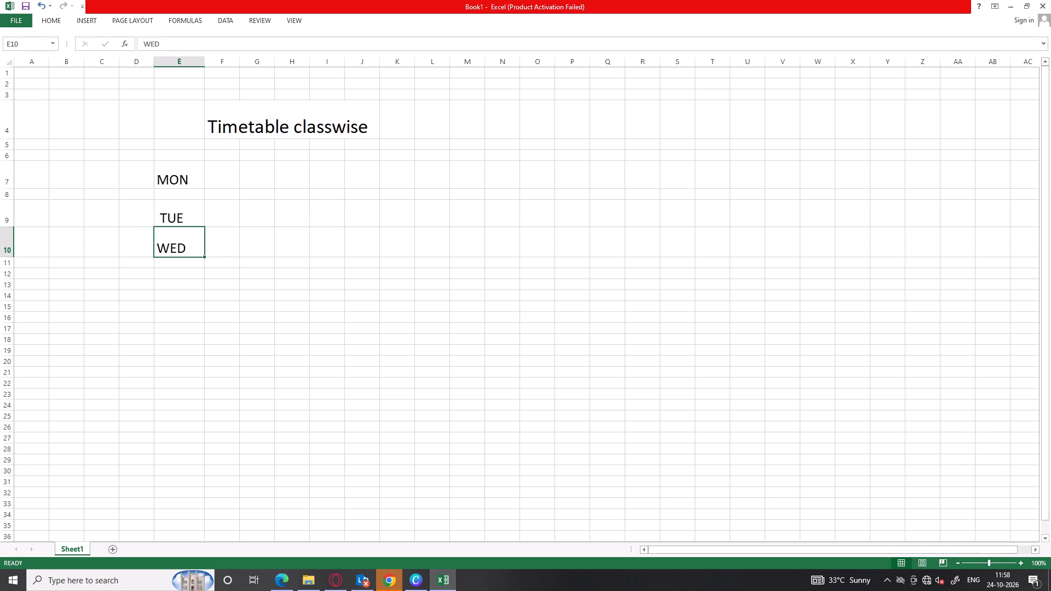
left_click(13, 254)
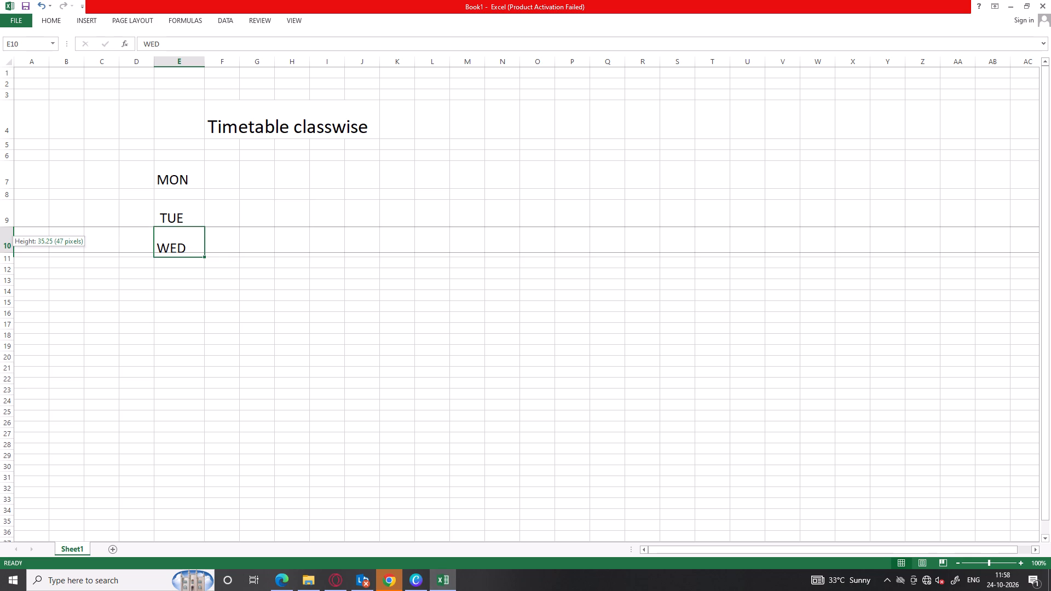
Enlarge row 11 to about twice the standard height and enter the day label "THU" in cell E11 at font size 20.
left_click(181, 266)
left_click(176, 260)
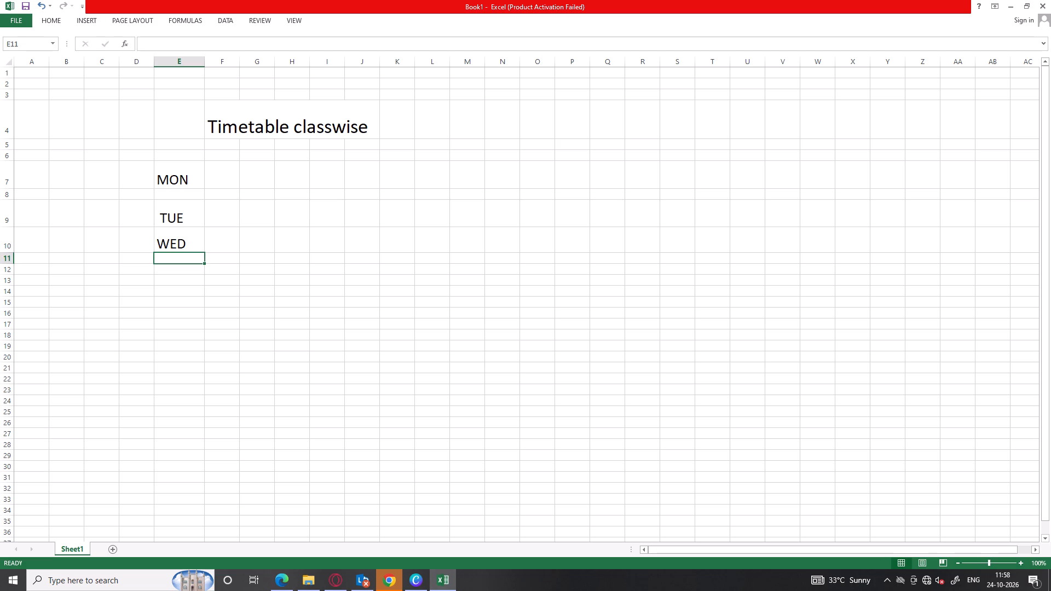
left_click_drag(12, 264, 14, 276)
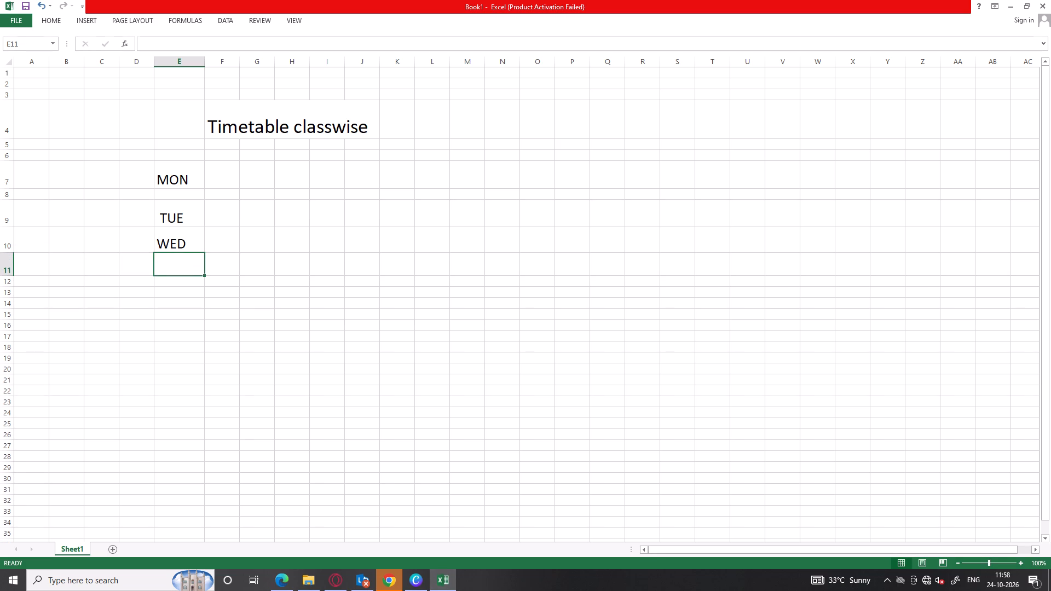
type("THU")
left_click_drag(169, 272, 151, 273)
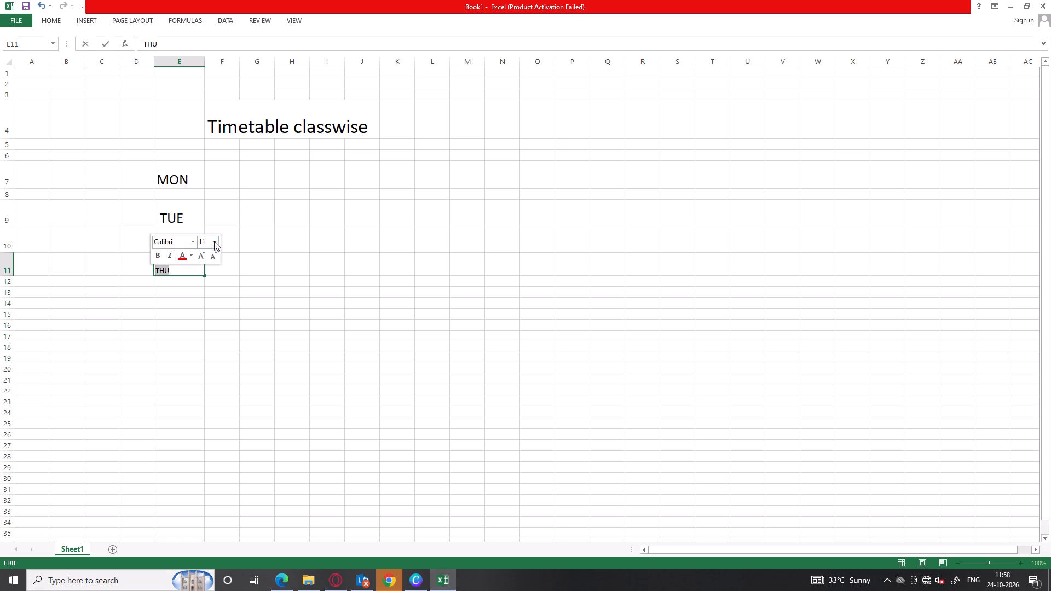
left_click(213, 238)
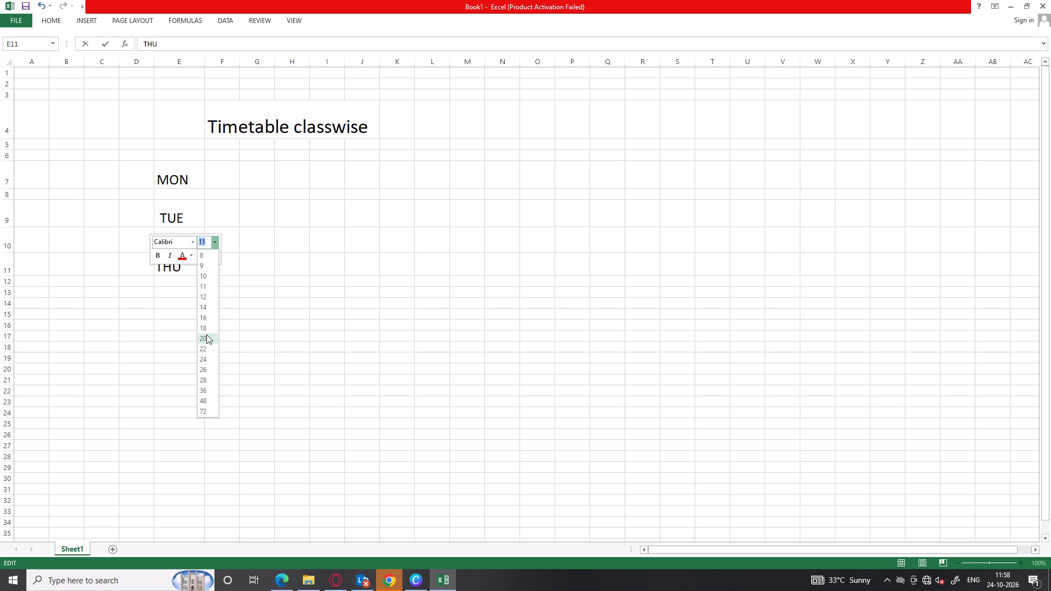
left_click(206, 334)
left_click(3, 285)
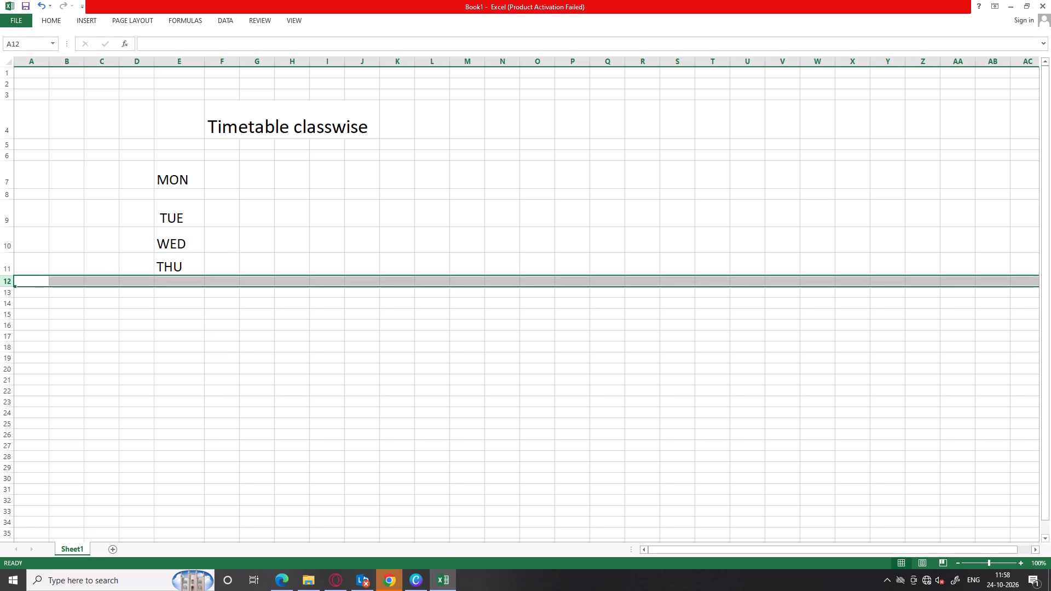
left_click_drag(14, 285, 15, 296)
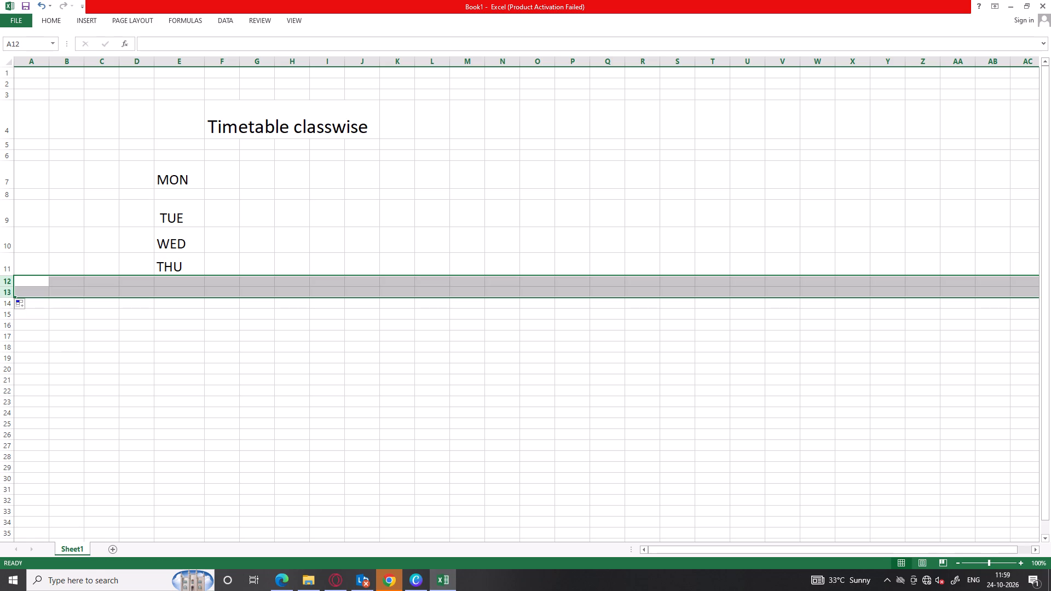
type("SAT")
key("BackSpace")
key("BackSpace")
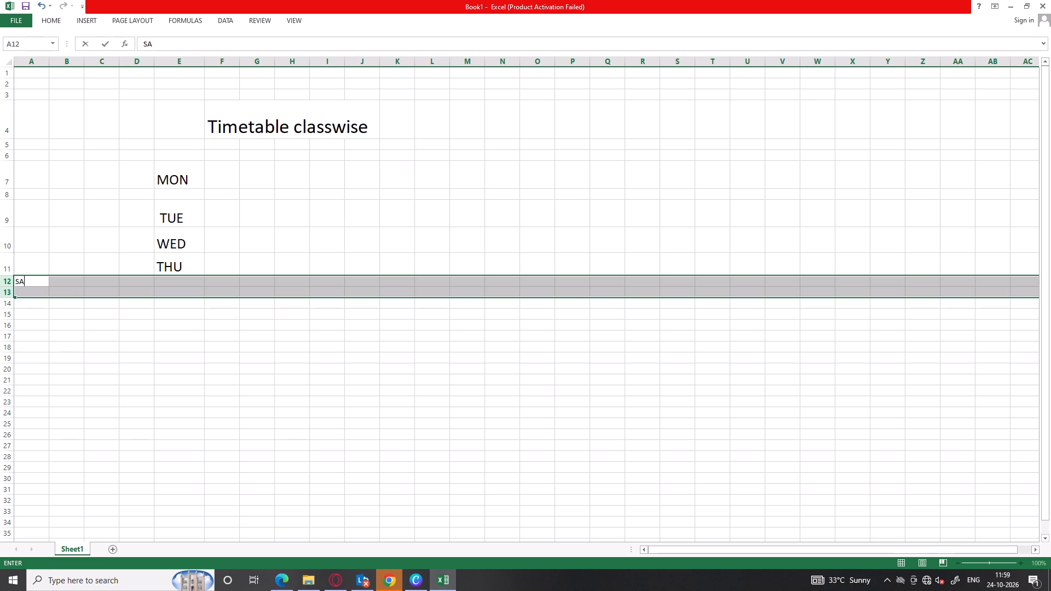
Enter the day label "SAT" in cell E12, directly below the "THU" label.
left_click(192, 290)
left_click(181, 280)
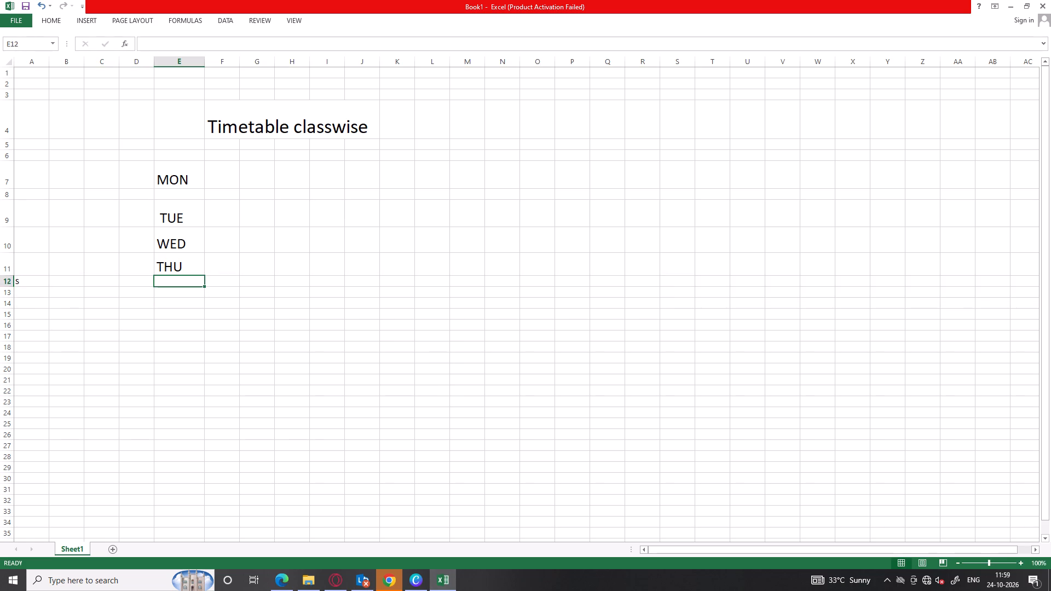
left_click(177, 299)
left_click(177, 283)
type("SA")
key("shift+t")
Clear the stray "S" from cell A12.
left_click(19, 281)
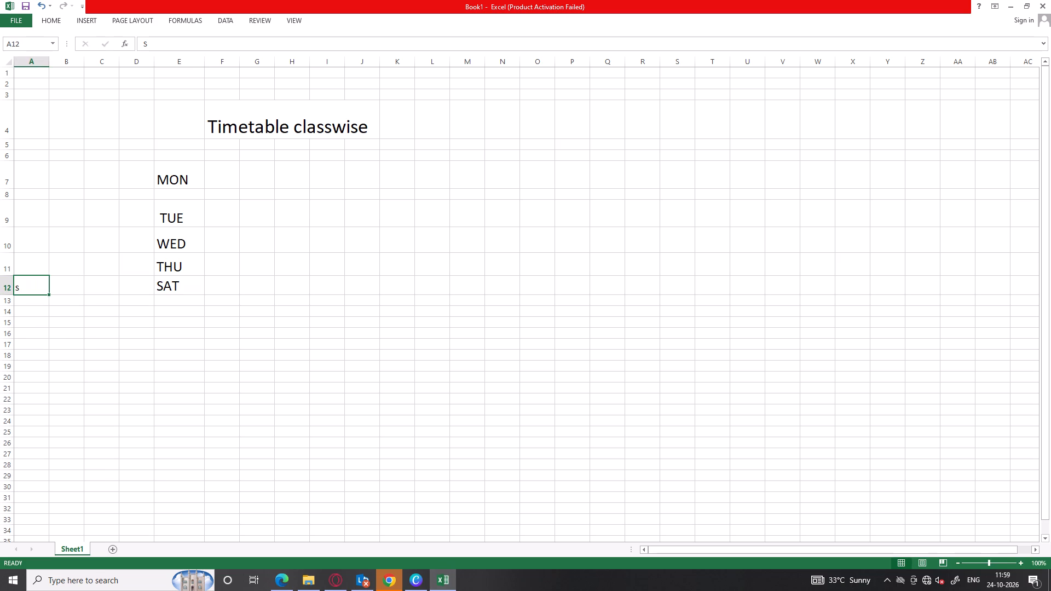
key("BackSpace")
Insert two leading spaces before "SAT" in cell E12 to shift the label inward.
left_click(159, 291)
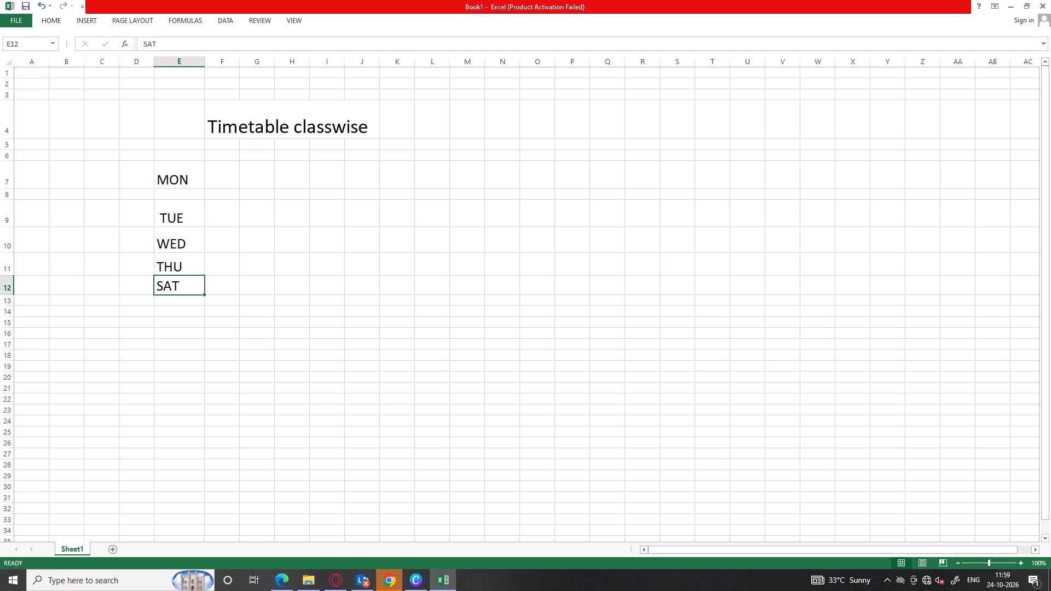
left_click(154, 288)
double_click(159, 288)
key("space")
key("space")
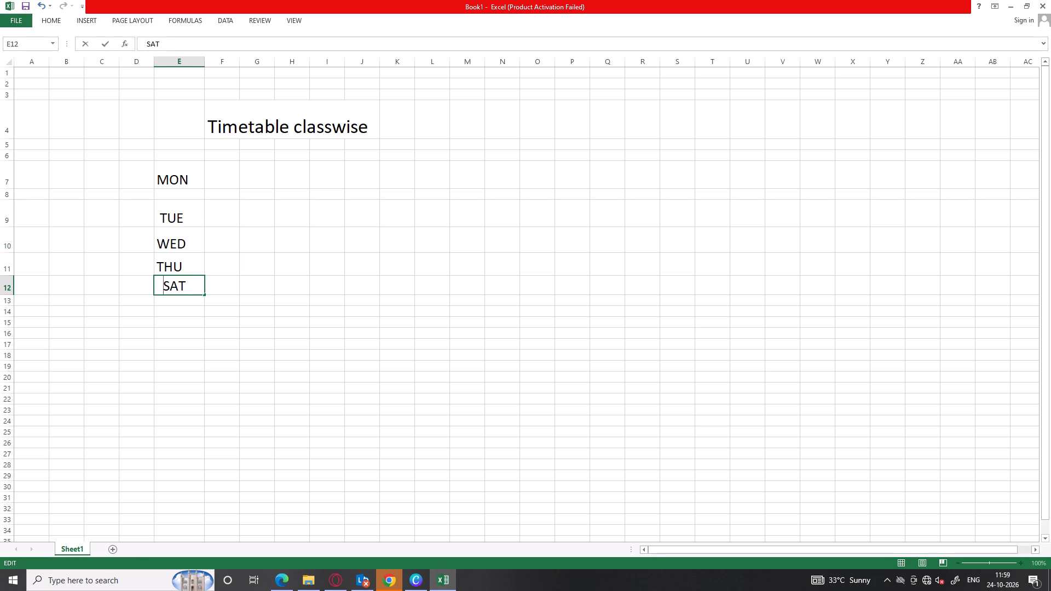
Insert two leading spaces before "THU" in cell E11 and before "WED" in cell E10.
left_click(155, 266)
double_click(155, 266)
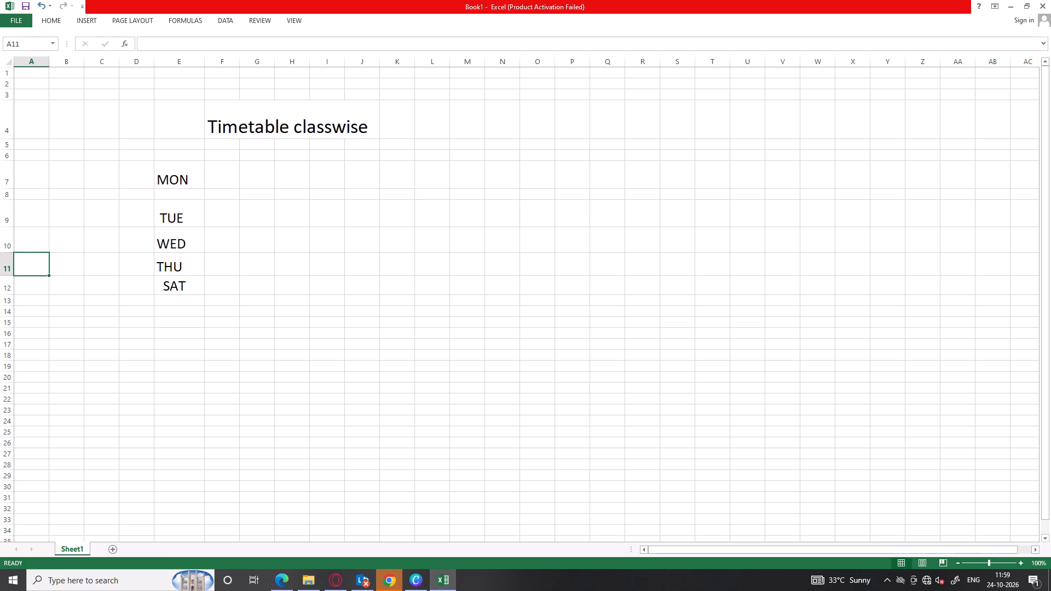
double_click(161, 265)
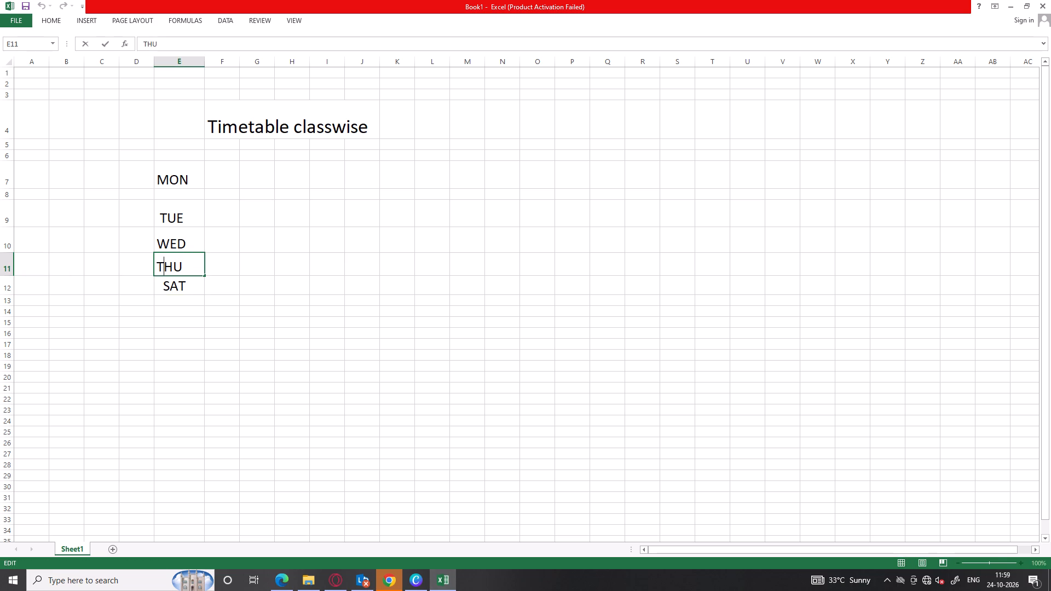
left_click(158, 266)
key("space")
key("space")
left_click(157, 248)
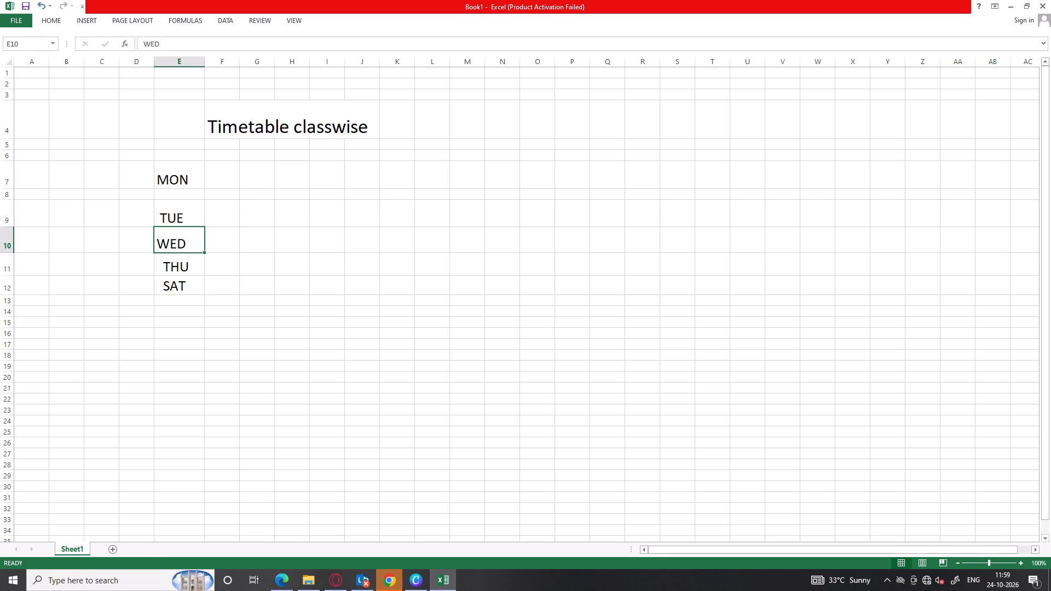
double_click(159, 244)
key("space")
key("space")
Insert one more leading space before "TUE" in cell E9 and one leading space before "MON" in cell E7.
left_click(162, 219)
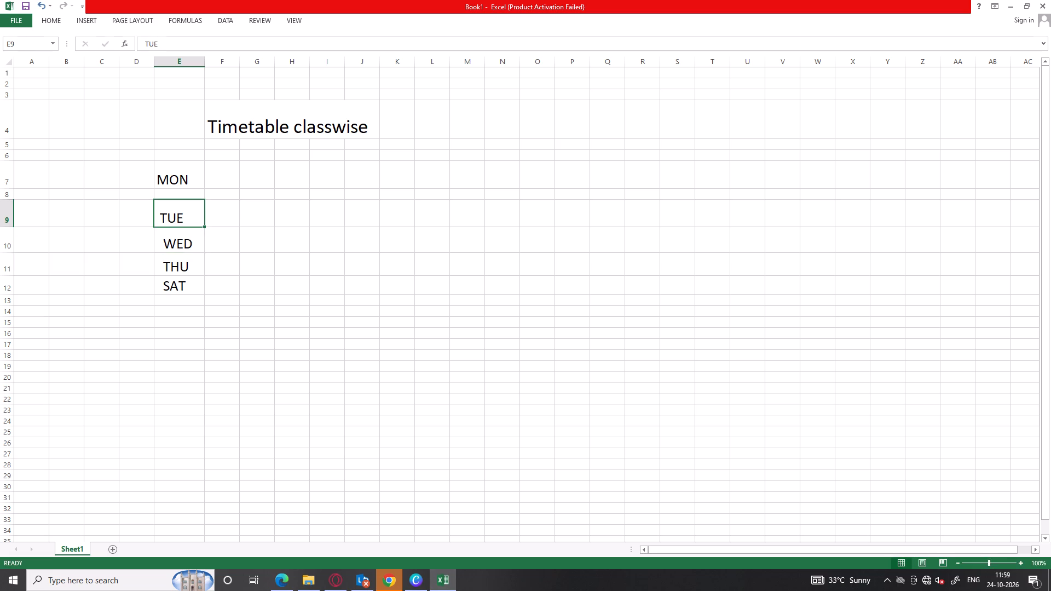
left_click(162, 219)
key("space")
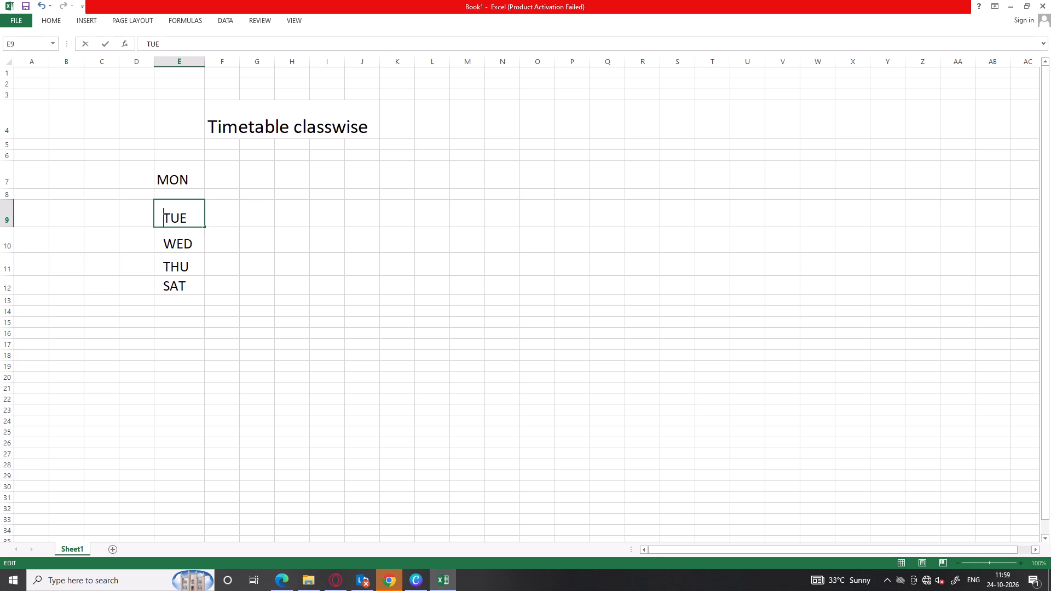
double_click(158, 177)
key("space")
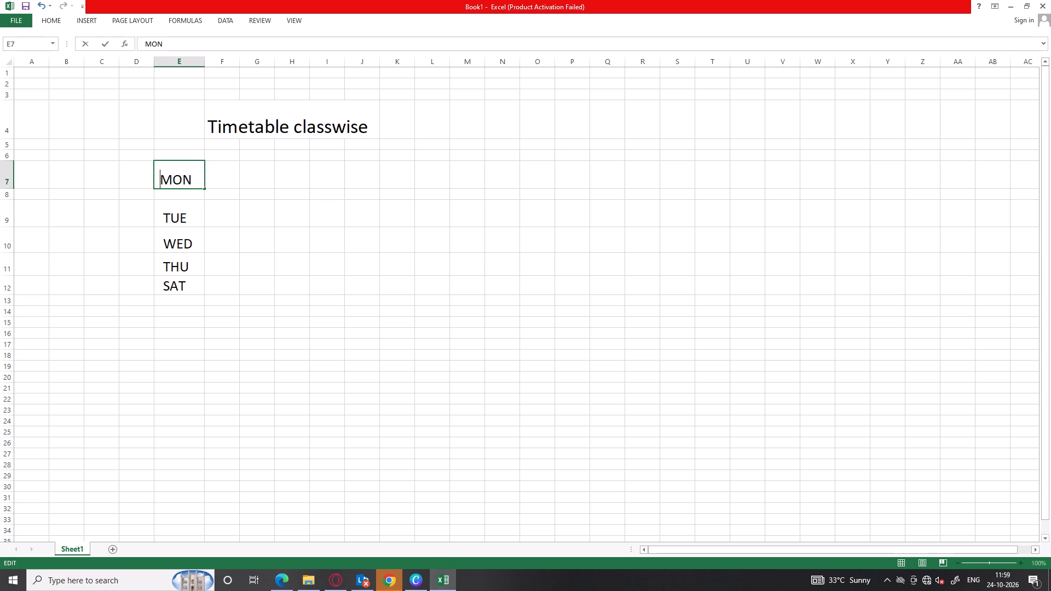
Replace "SAT" in cell E12 with "FRI", keeping the leading spaces.
left_click(189, 295)
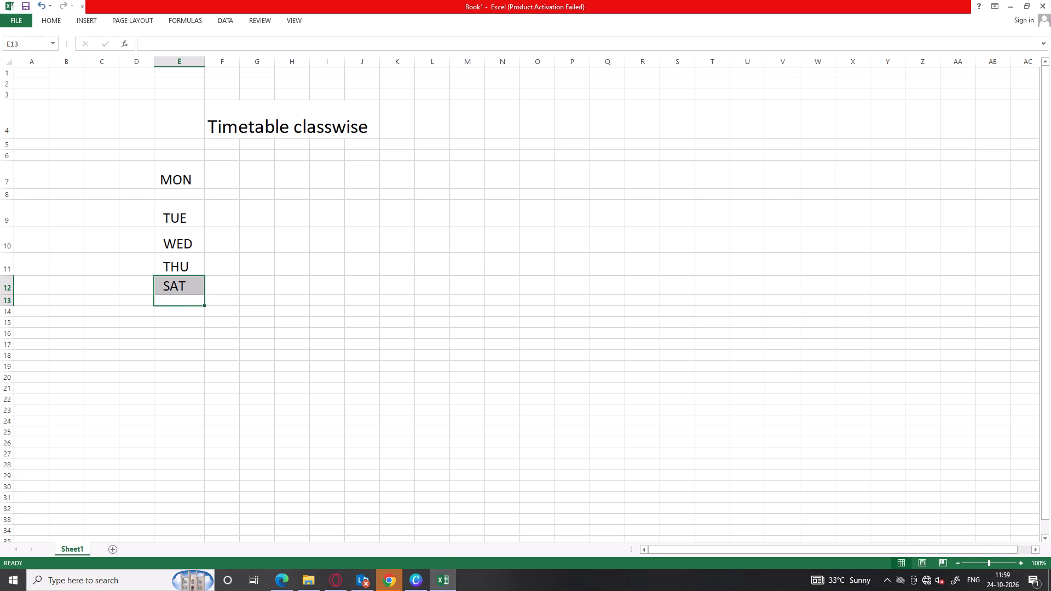
key("BackSpace")
key("BackSpace")
key("BackSpace")
key("BackSpace")
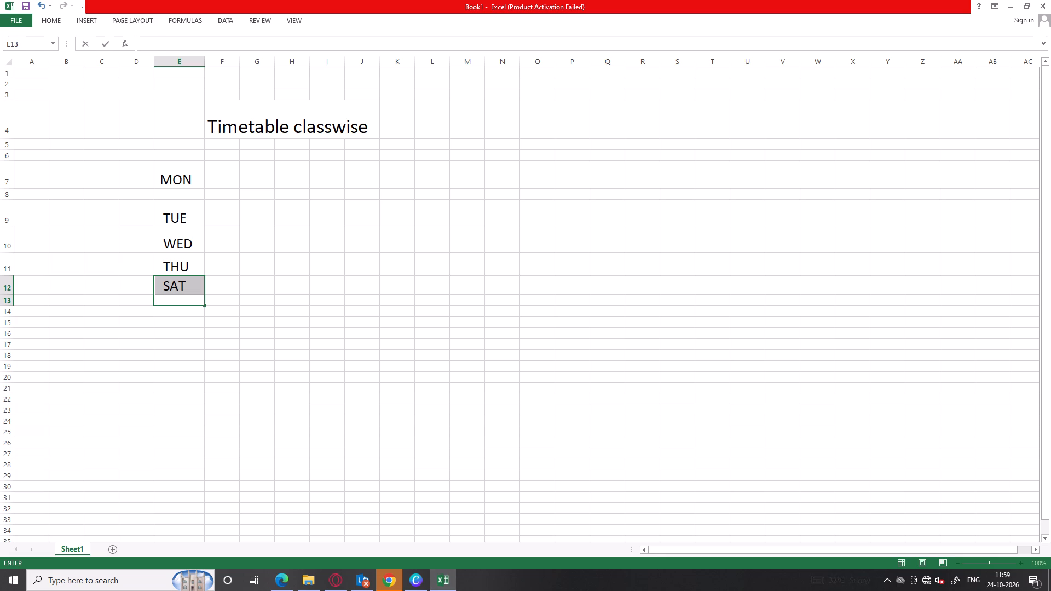
left_click(190, 285)
left_click(190, 285)
key("BackSpace")
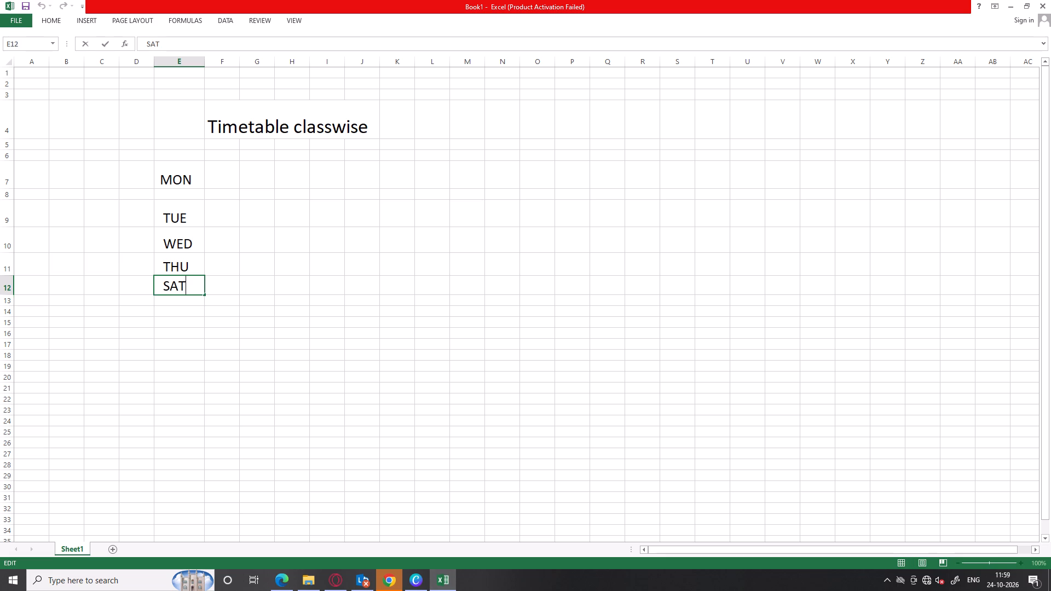
key("BackSpace")
key("BackSpace")
type("FRI")
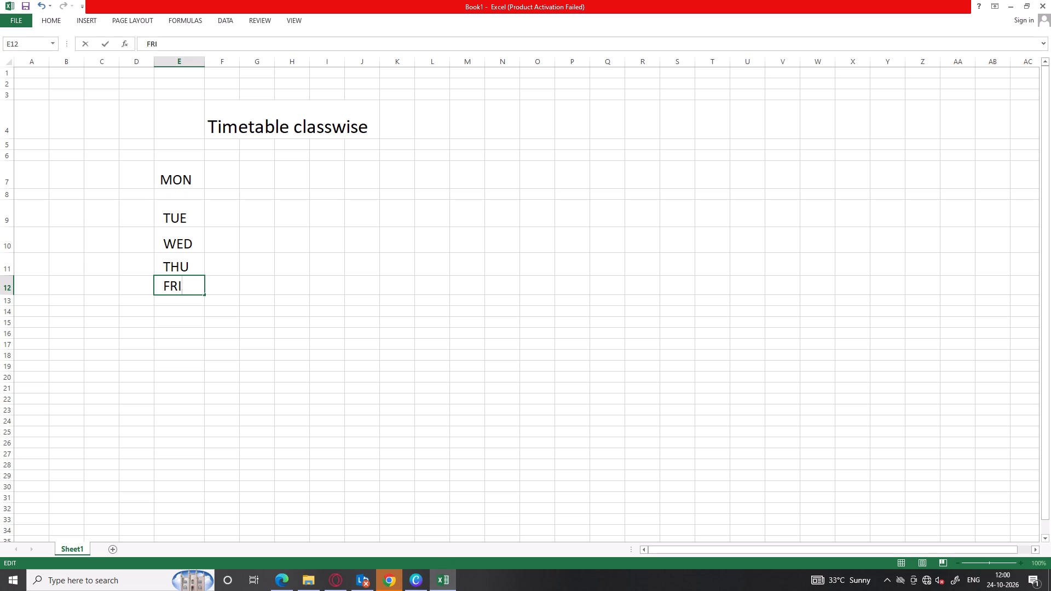
left_click(186, 307)
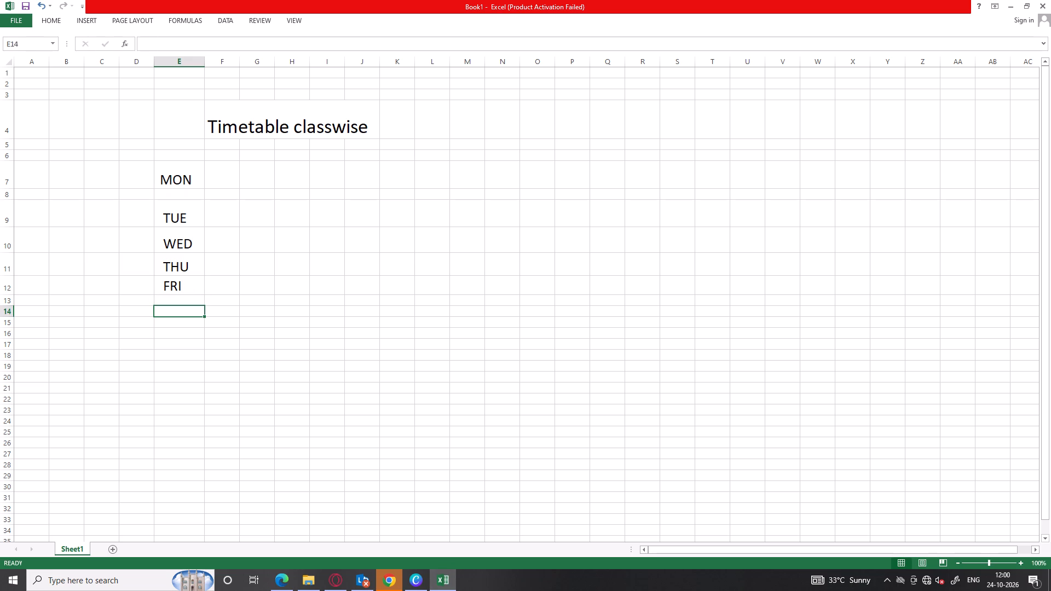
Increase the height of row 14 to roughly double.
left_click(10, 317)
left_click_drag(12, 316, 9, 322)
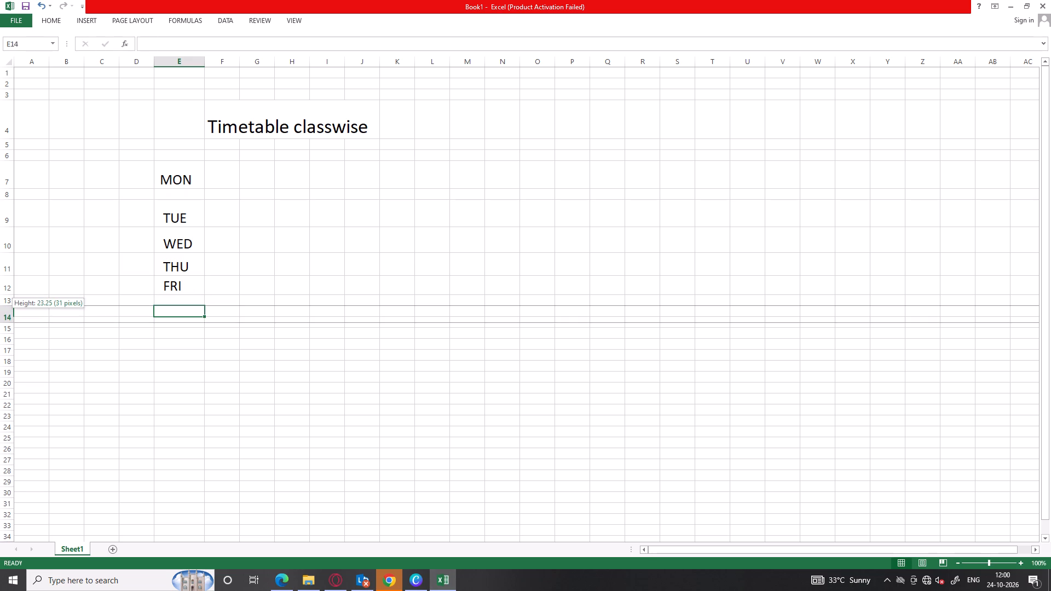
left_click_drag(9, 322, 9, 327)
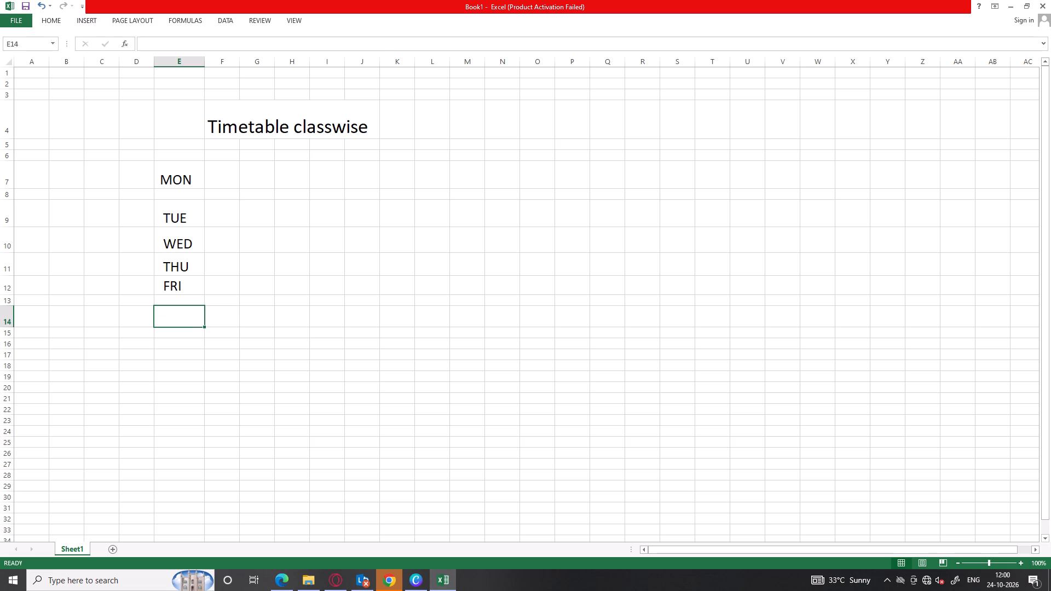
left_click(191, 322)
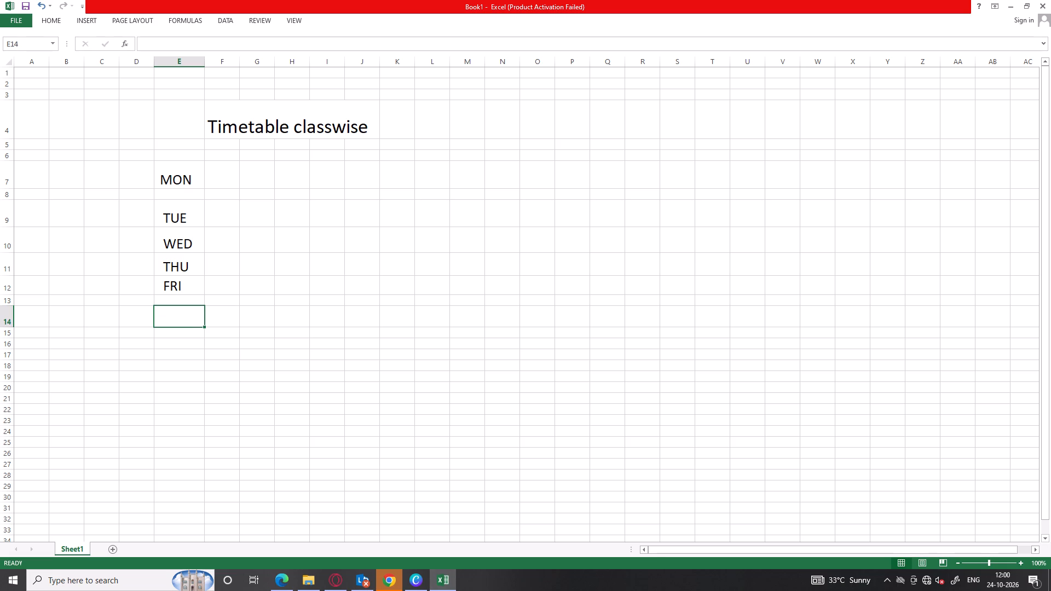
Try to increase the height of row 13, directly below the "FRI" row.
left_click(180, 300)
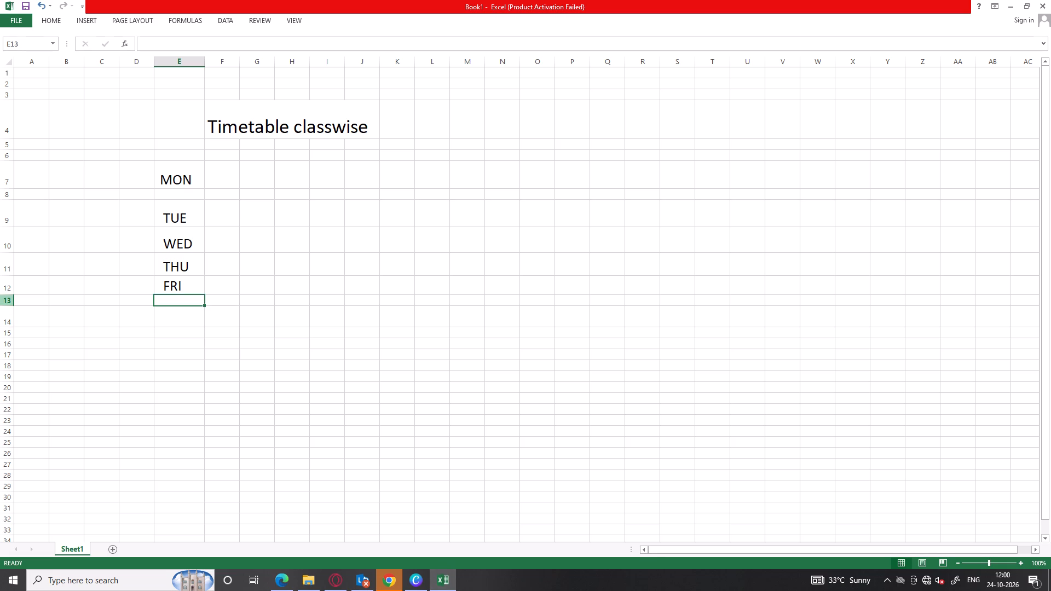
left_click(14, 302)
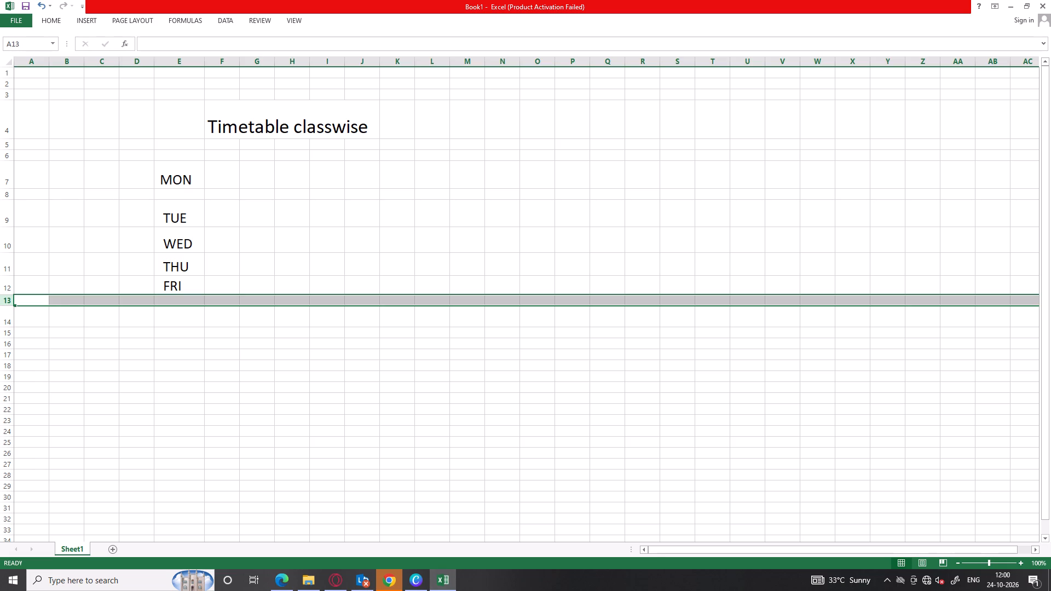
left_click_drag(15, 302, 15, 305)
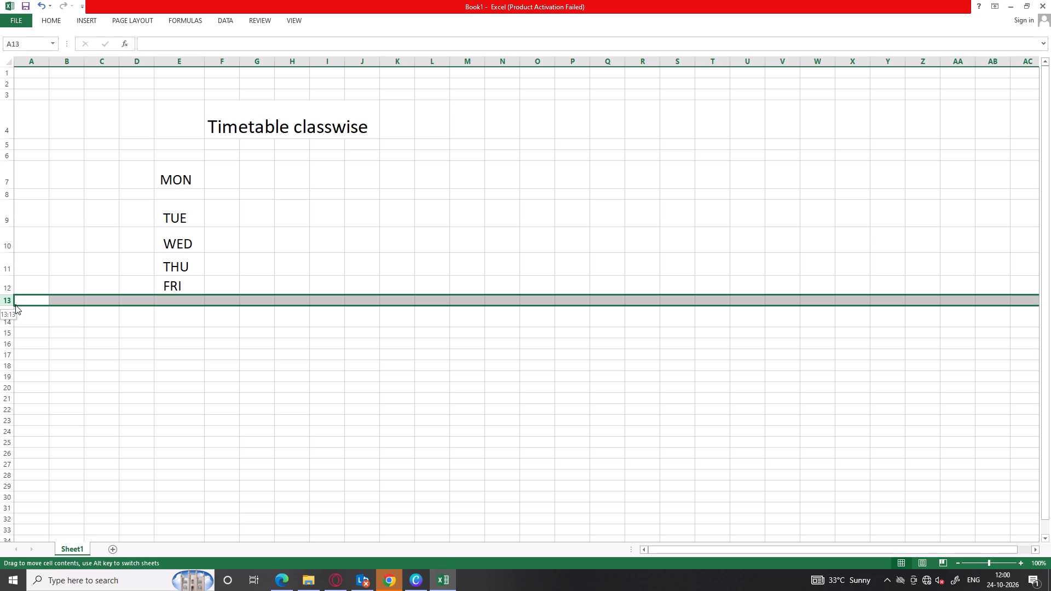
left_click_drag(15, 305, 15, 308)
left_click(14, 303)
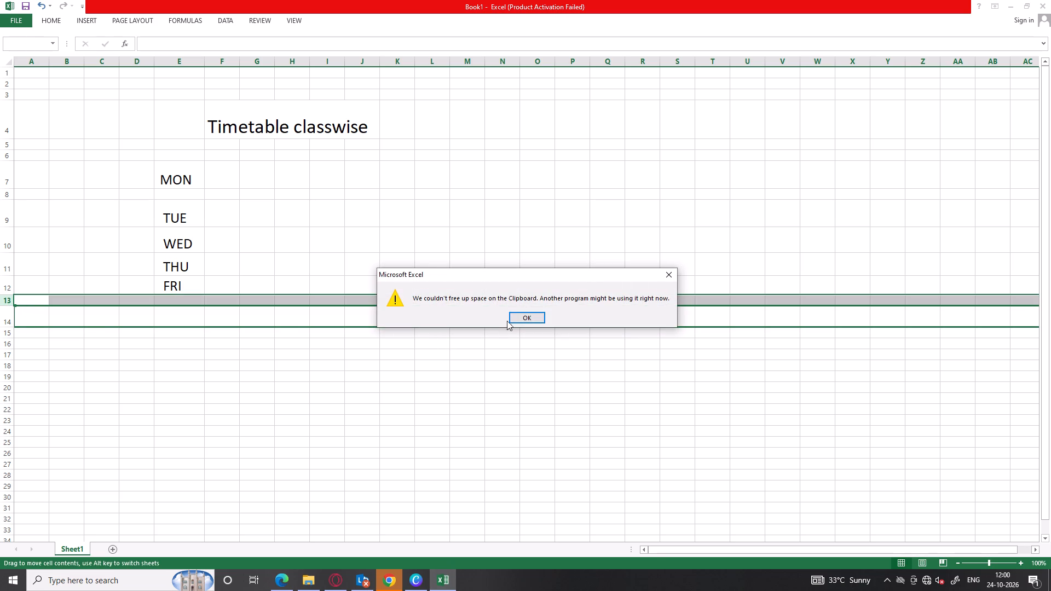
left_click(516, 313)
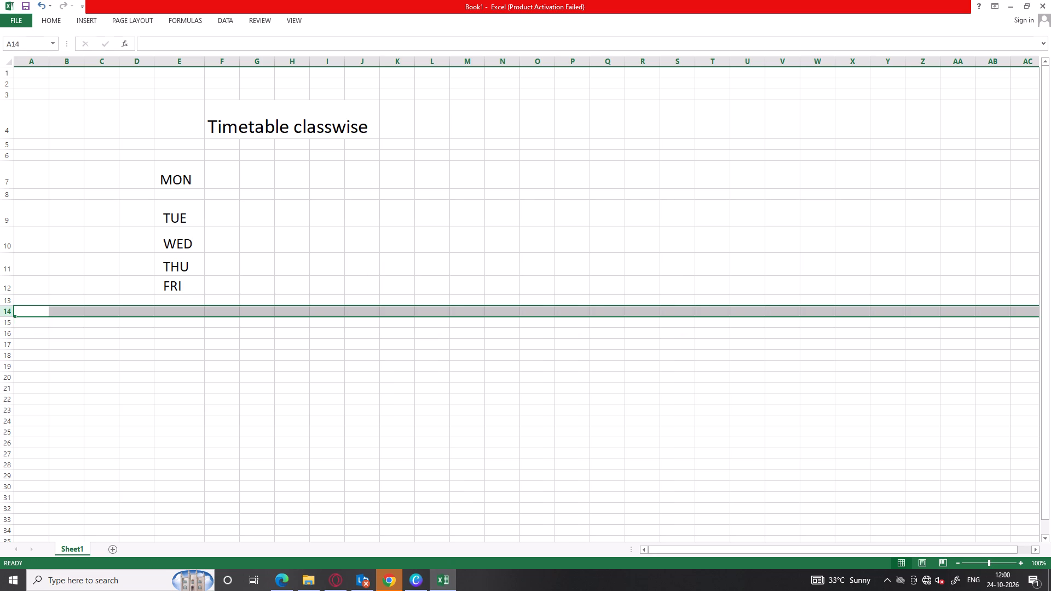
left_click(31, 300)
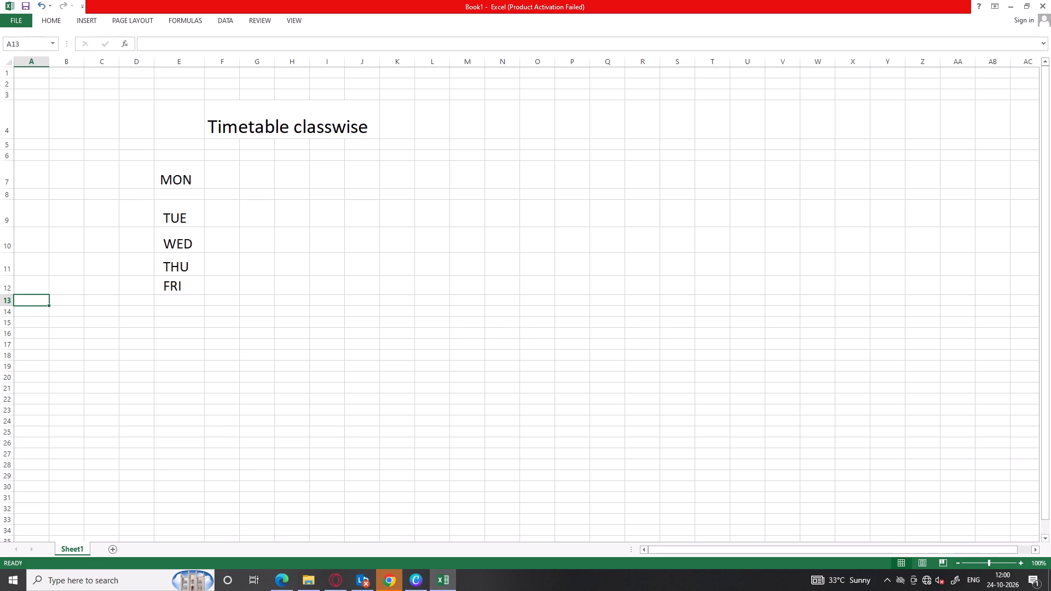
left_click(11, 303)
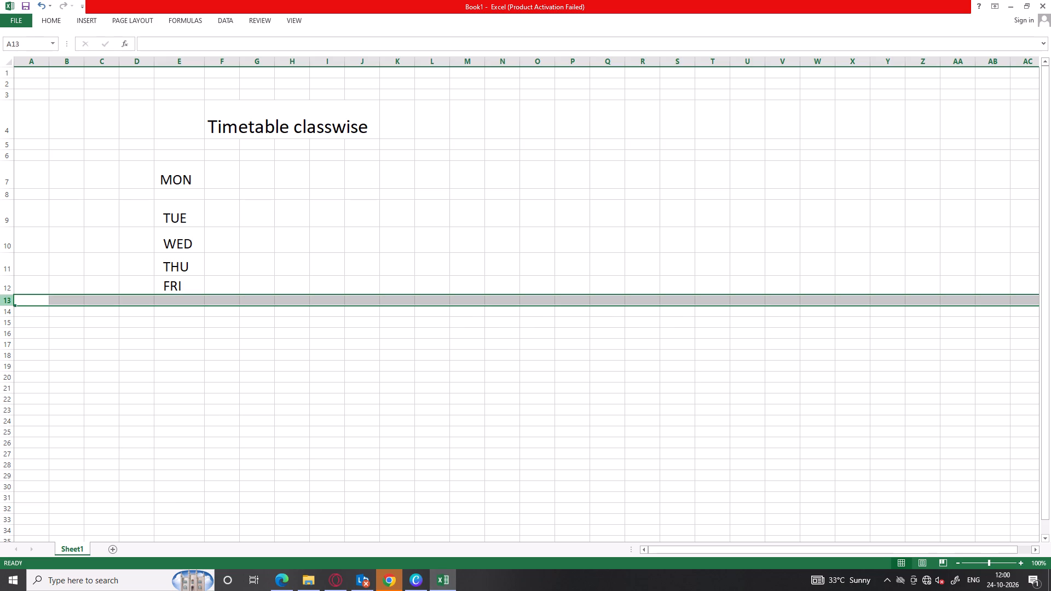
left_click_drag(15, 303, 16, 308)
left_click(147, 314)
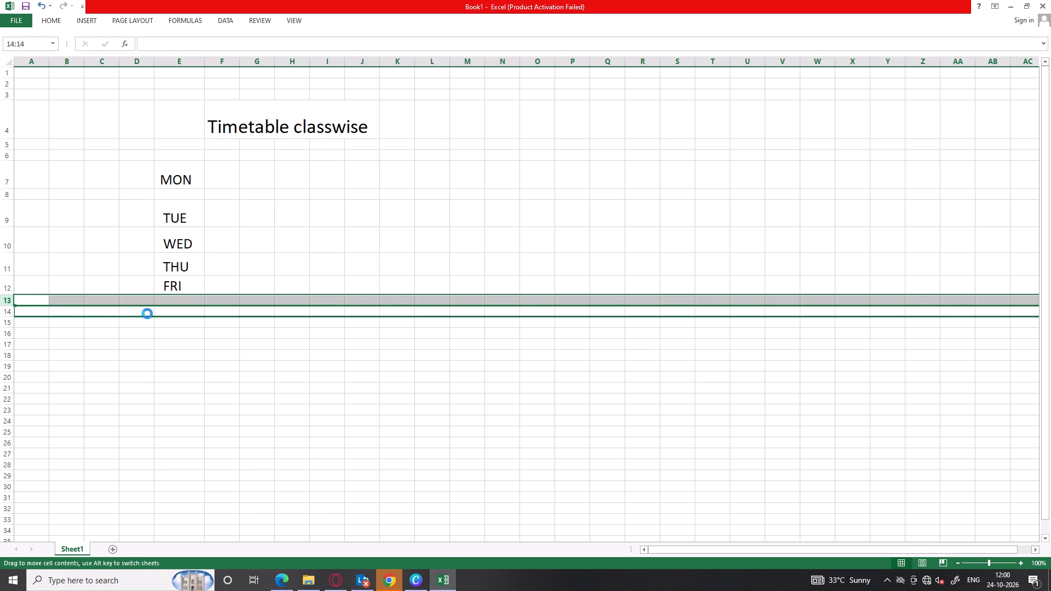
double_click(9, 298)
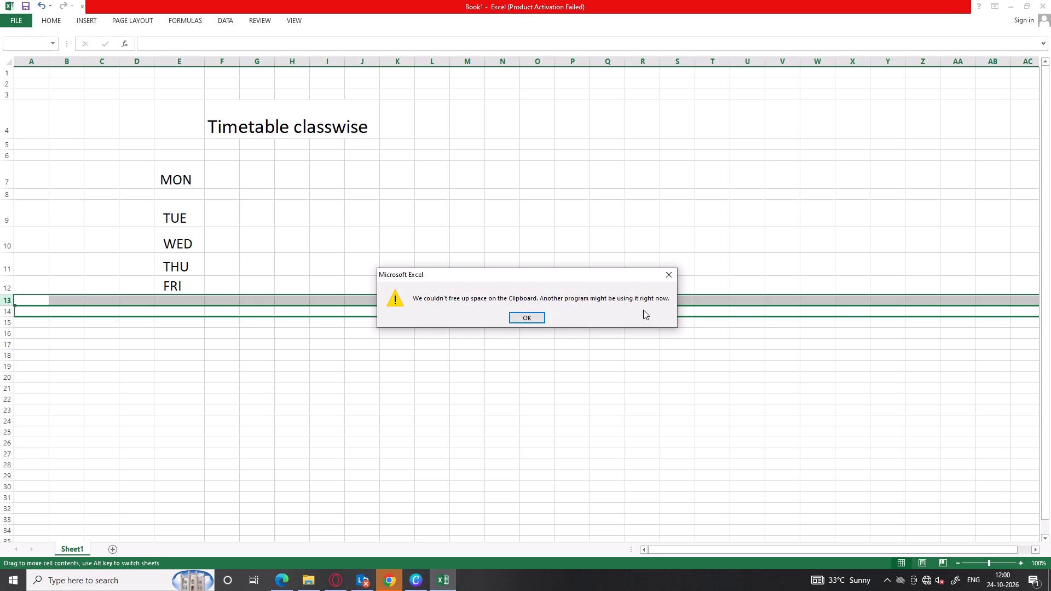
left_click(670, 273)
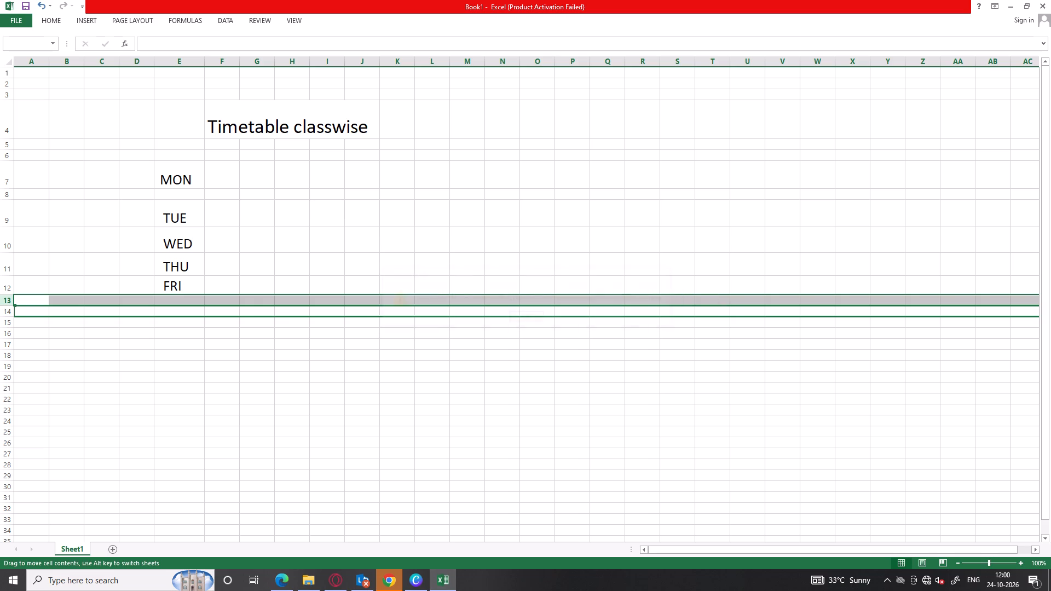
Increase the height of row 13 slightly to make room for another weekday label.
left_click(13, 303)
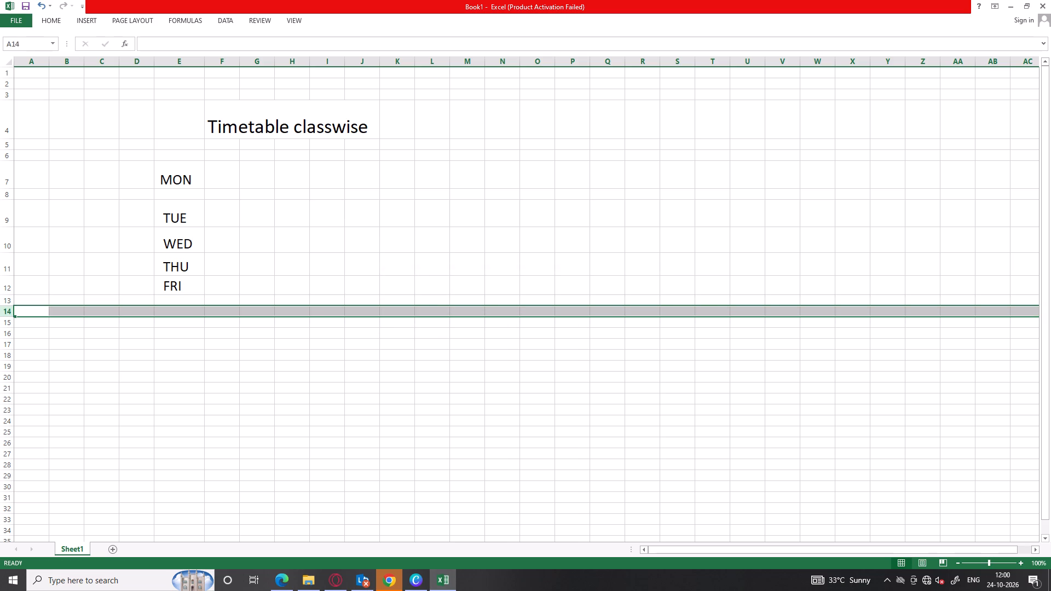
left_click(5, 300)
left_click(15, 302)
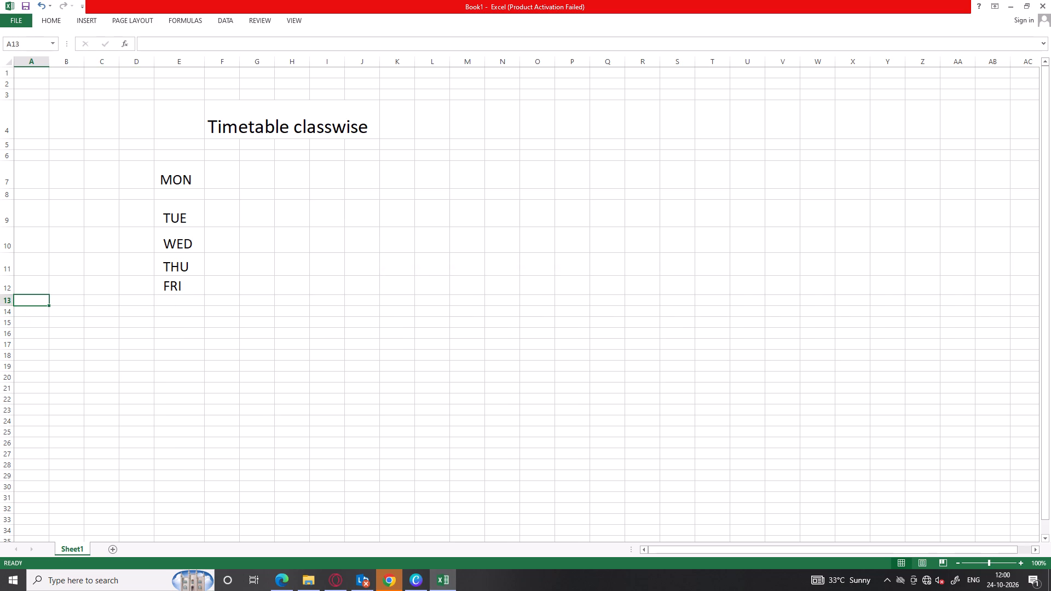
left_click(6, 303)
left_click_drag(11, 305, 11, 311)
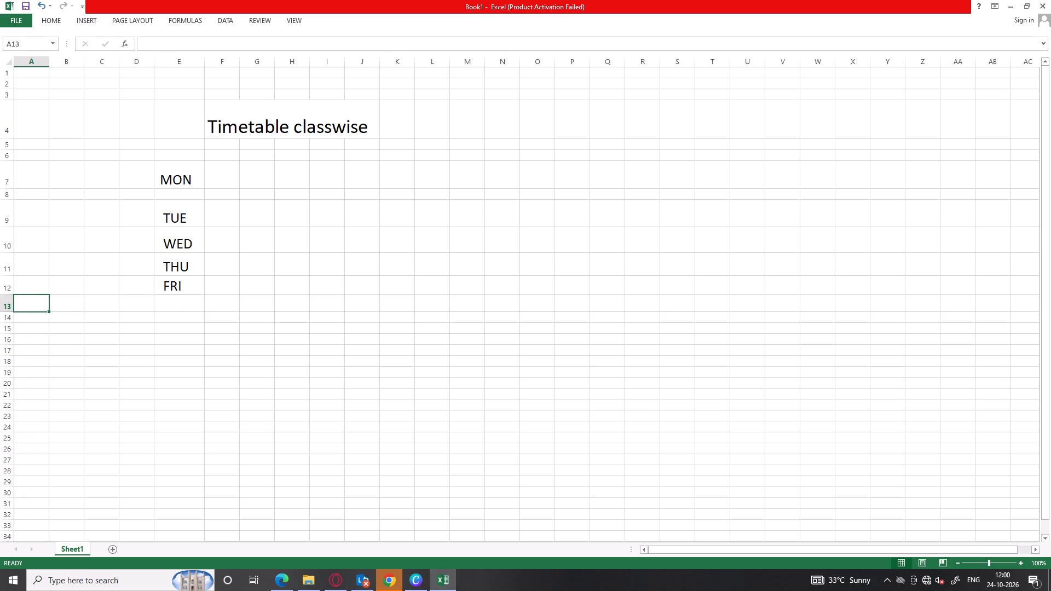
Enter "SAT" in cell E13 and set its font size to 20.
left_click(163, 308)
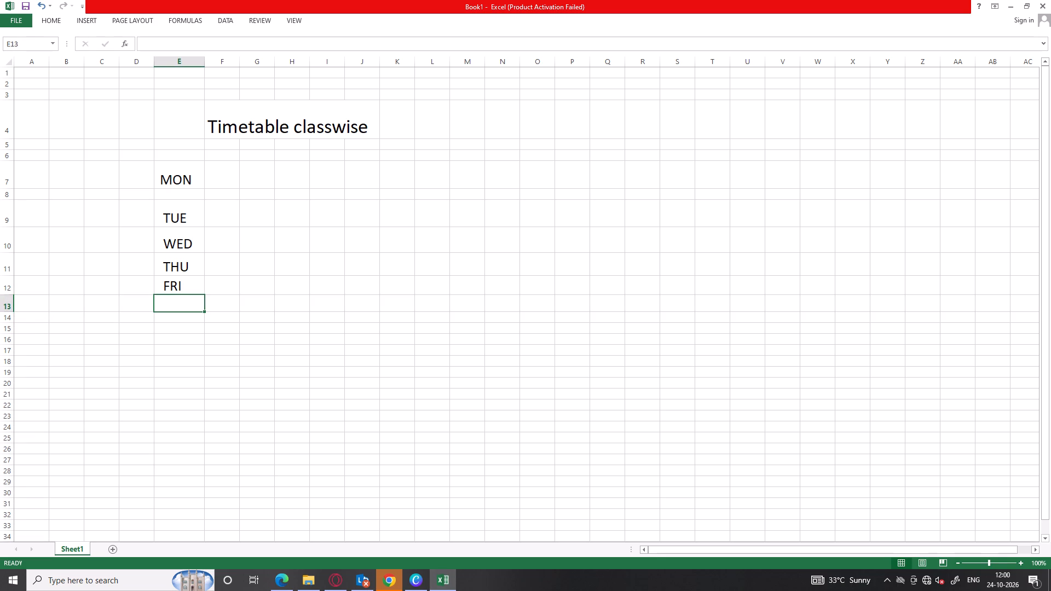
type("SAT")
left_click_drag(168, 308, 148, 308)
left_click(213, 279)
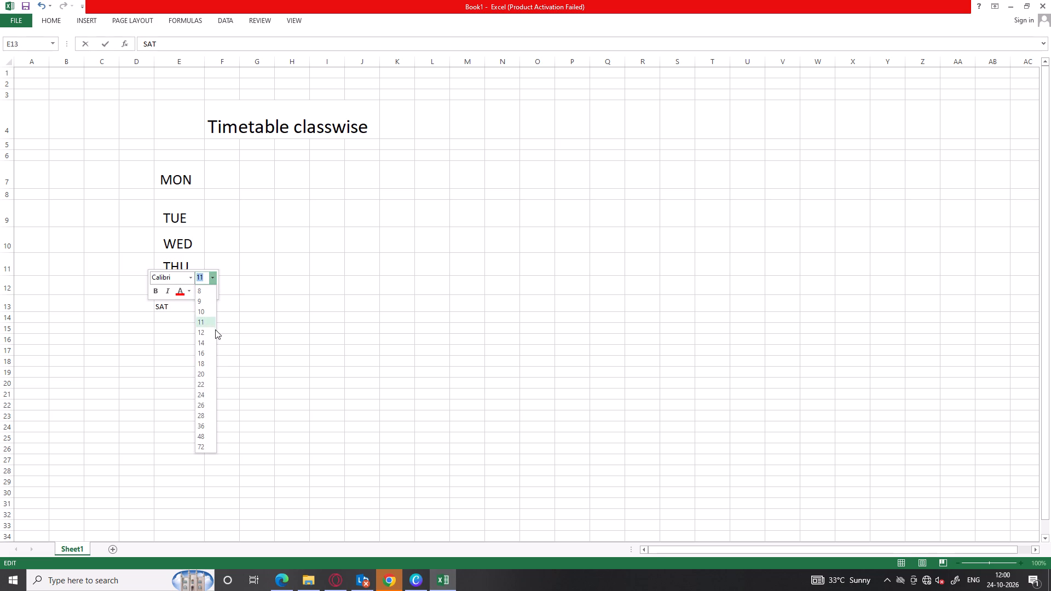
left_click(207, 375)
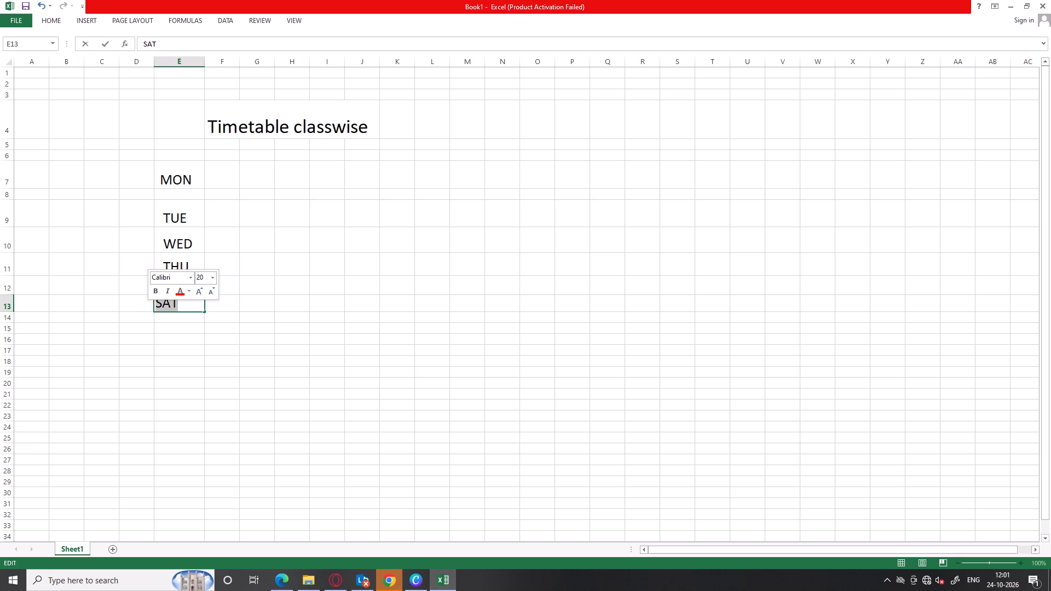
Insert four leading spaces before "SAT" in cell E13 to indent the label.
left_click(157, 308)
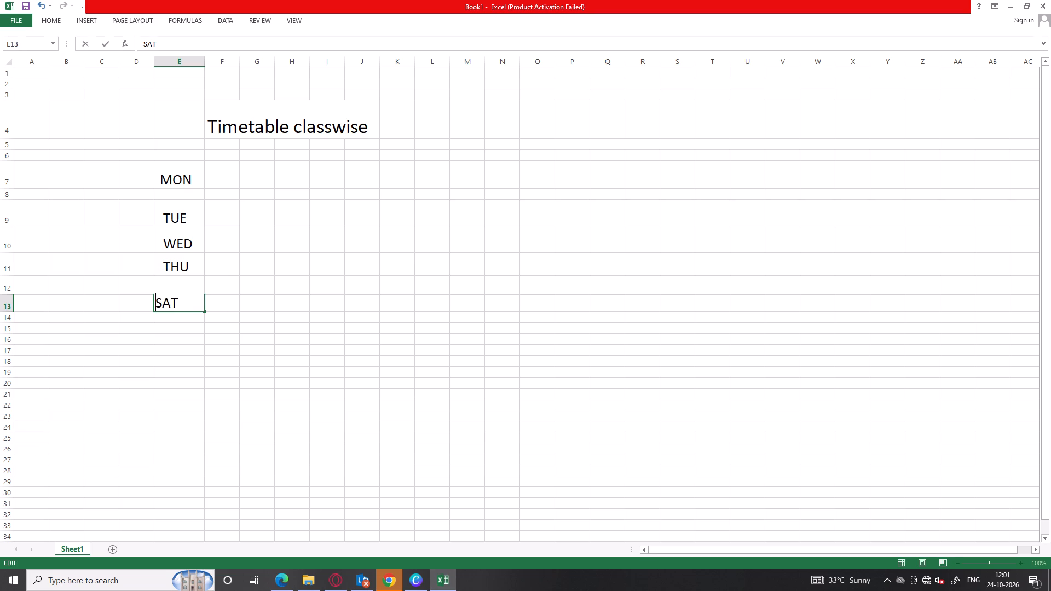
key("space")
key("space")
key("space")
key("space")
left_click(177, 286)
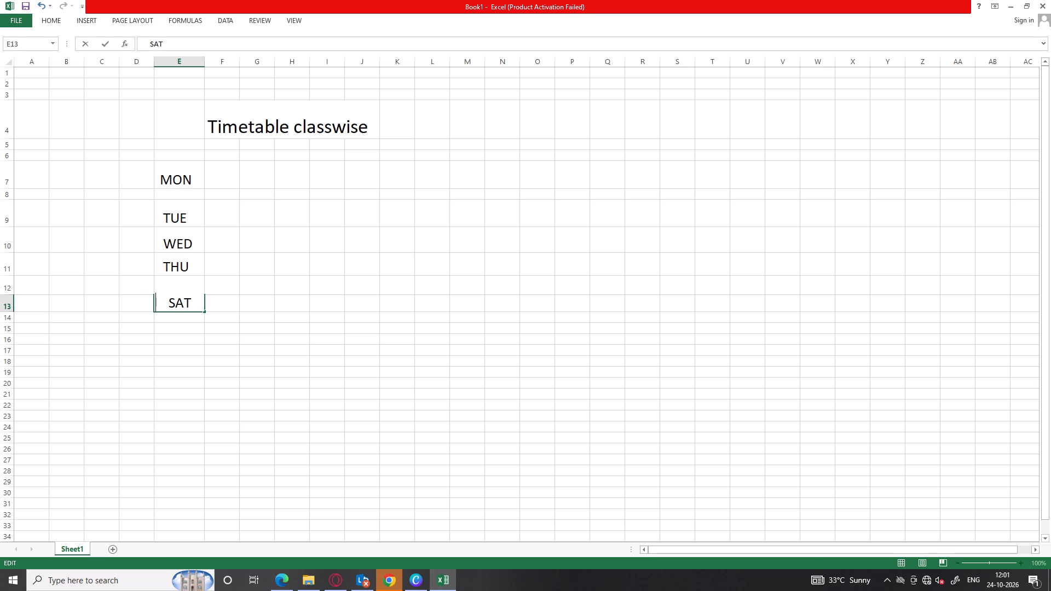
triple_click(177, 282)
left_click(215, 280)
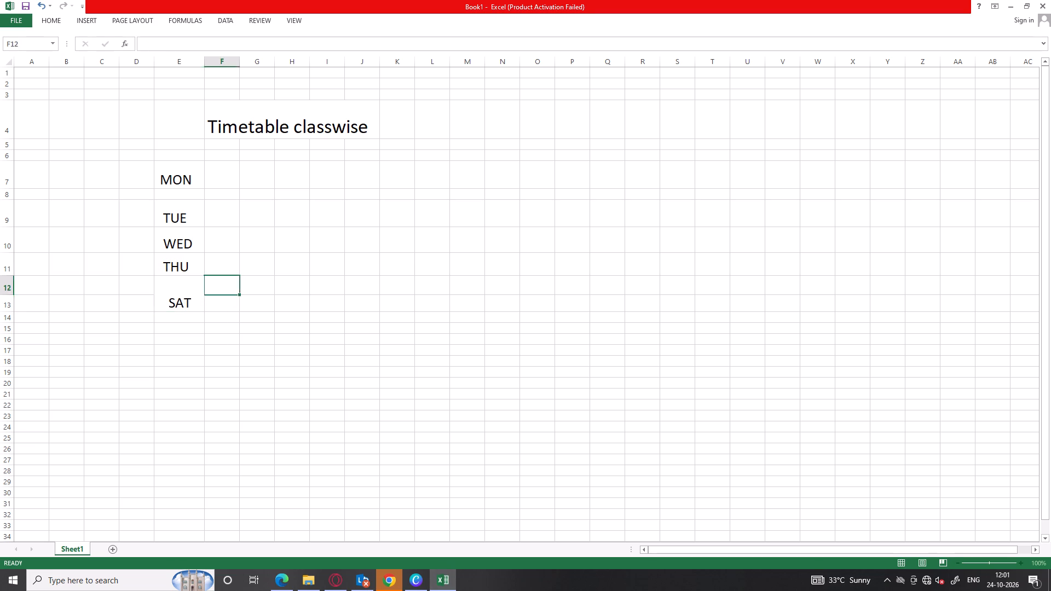
Insert two more leading spaces before "FRI" in cell E12 to align it with "SAT".
left_click(198, 286)
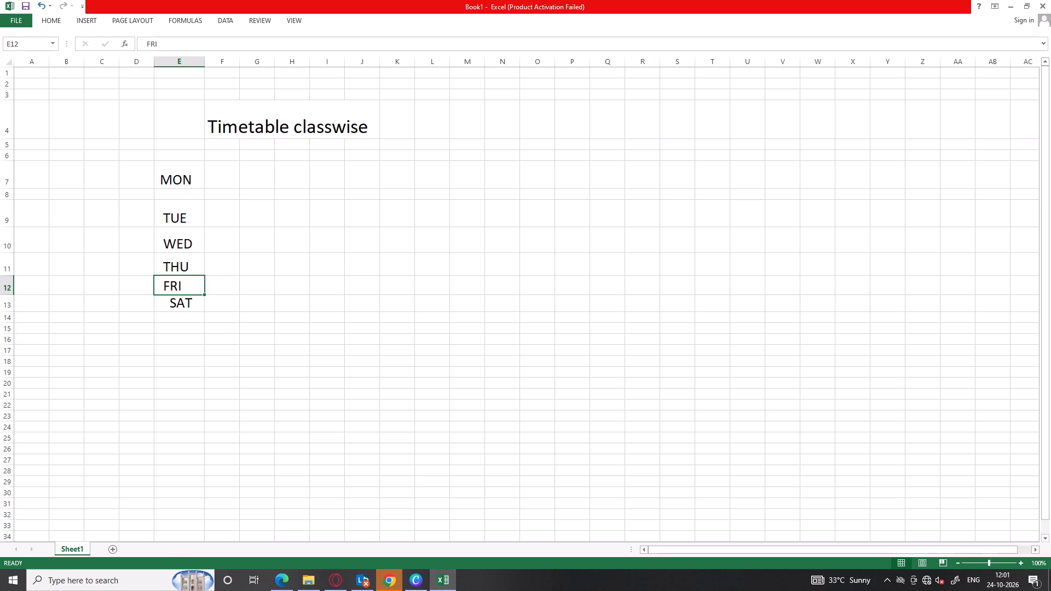
left_click(161, 288)
left_click(165, 288)
double_click(165, 288)
key("space")
key("space")
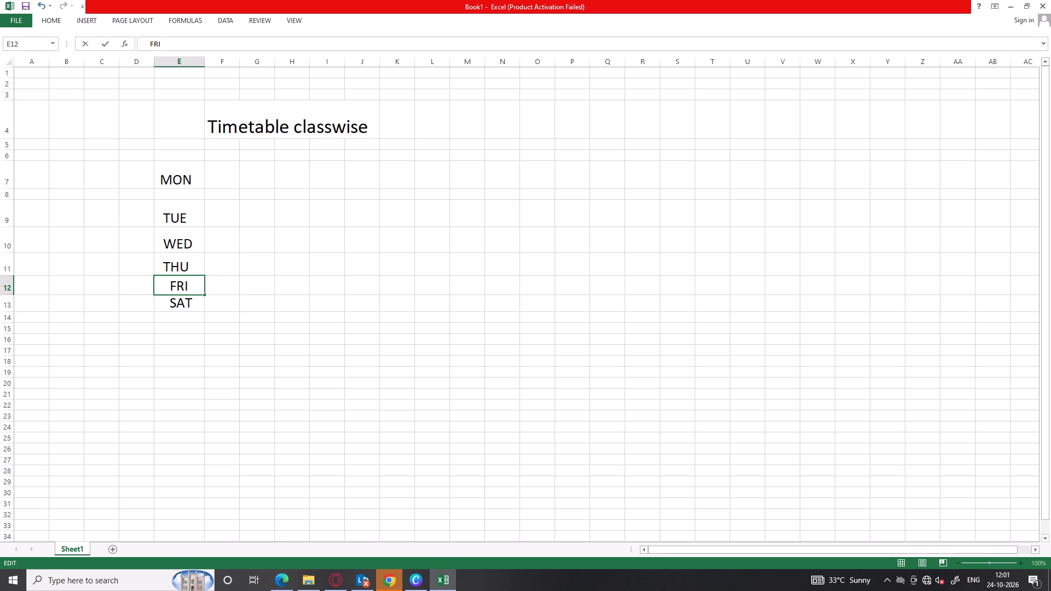
Enter the first period's time slot "9:30_10:20" in cell F5, below the timetable title.
left_click(248, 252)
left_click(226, 172)
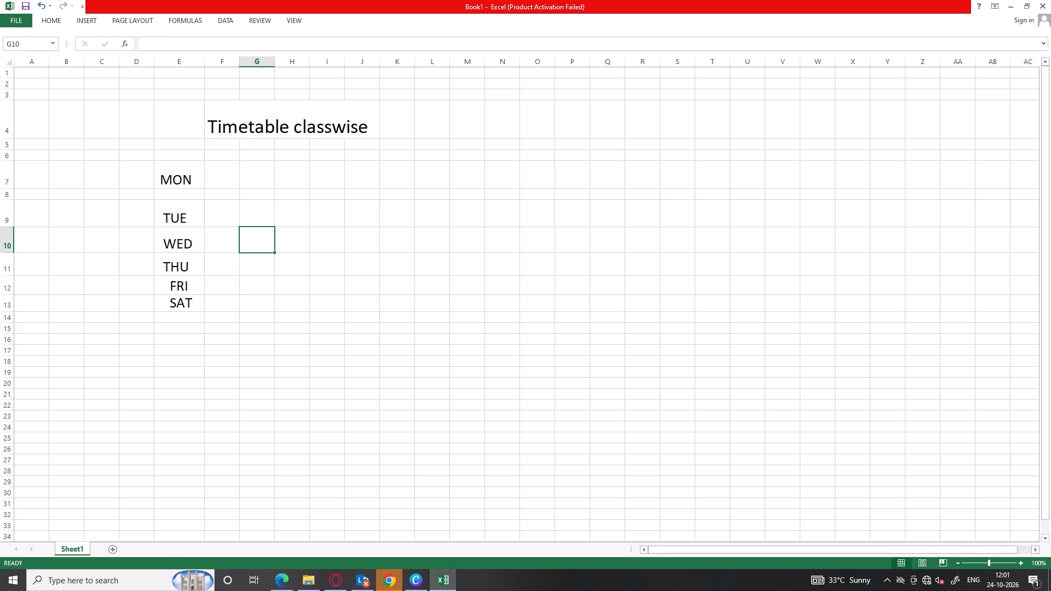
left_click(231, 146)
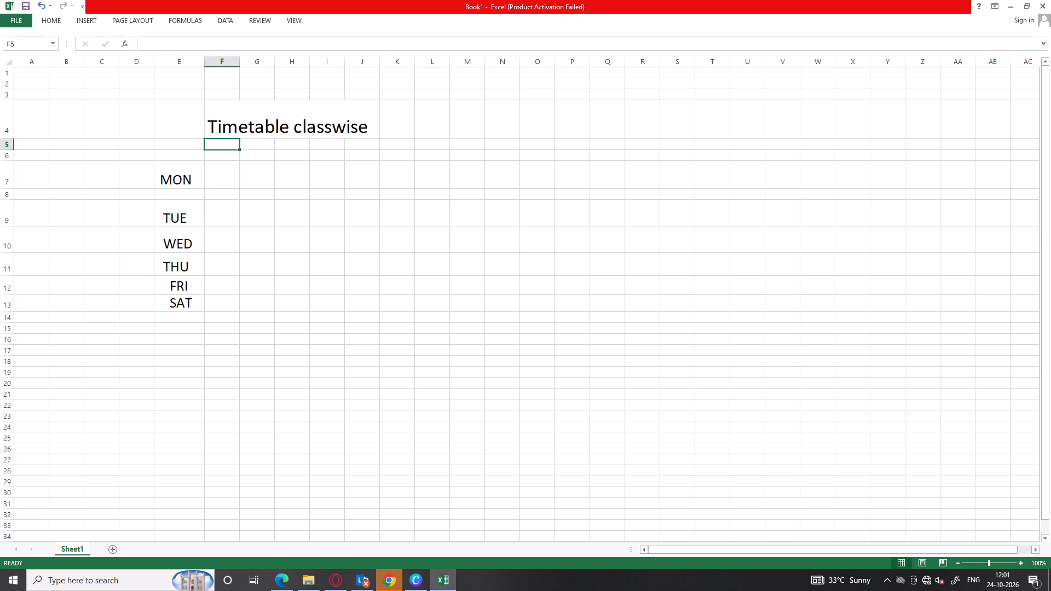
key("9")
key("semicolon")
key("BackSpace")
key("shift+colon")
key("3")
key("0")
key("shift+underscore")
type("10")
key("shift+colon")
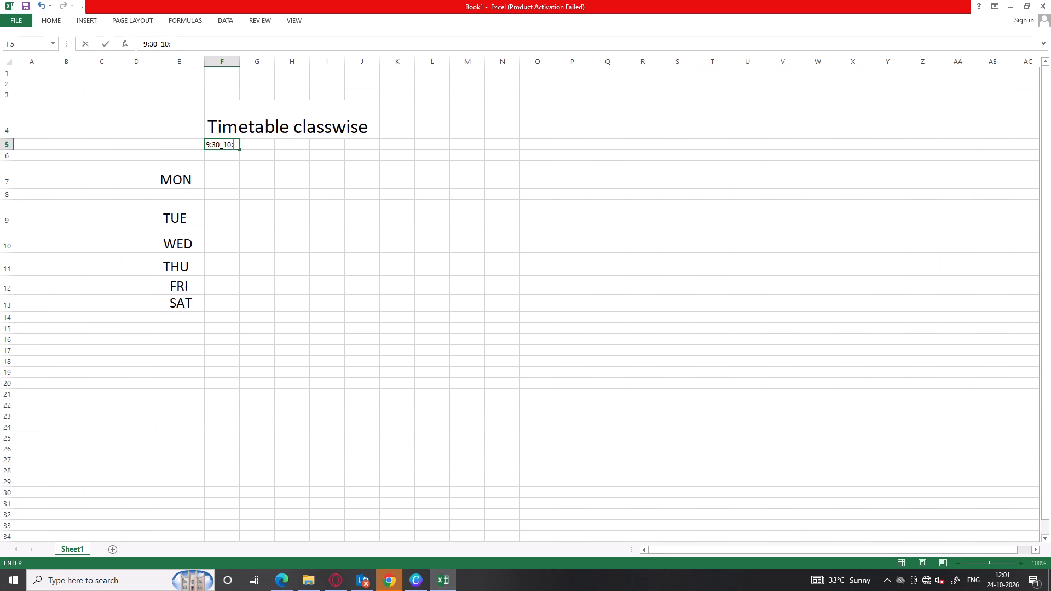
type("20")
Widen column F to about 9.57 so the time slot in F5 fits.
left_click(229, 57)
left_click(240, 66)
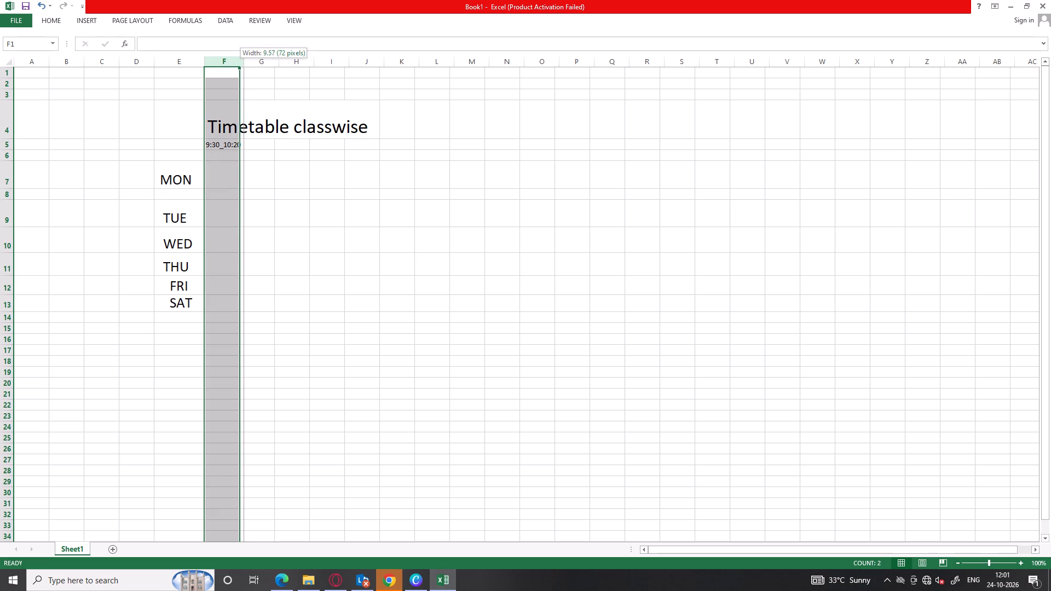
Enter "10:20-11!)" in cell G5 as the second period's time slot.
left_click(255, 147)
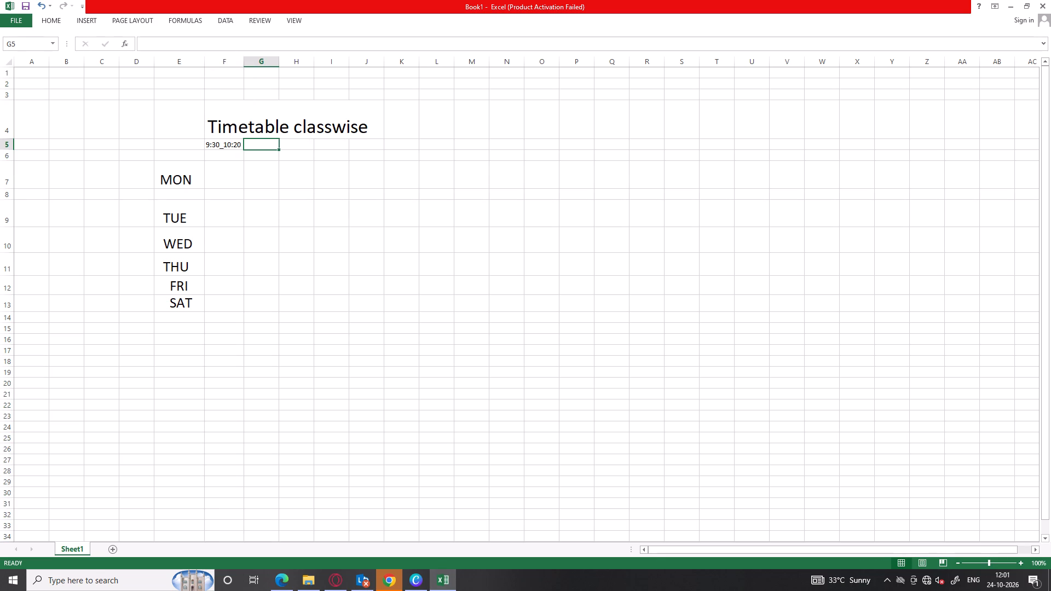
type("10")
key("shift+colon")
type("20")
key("shift+underscore")
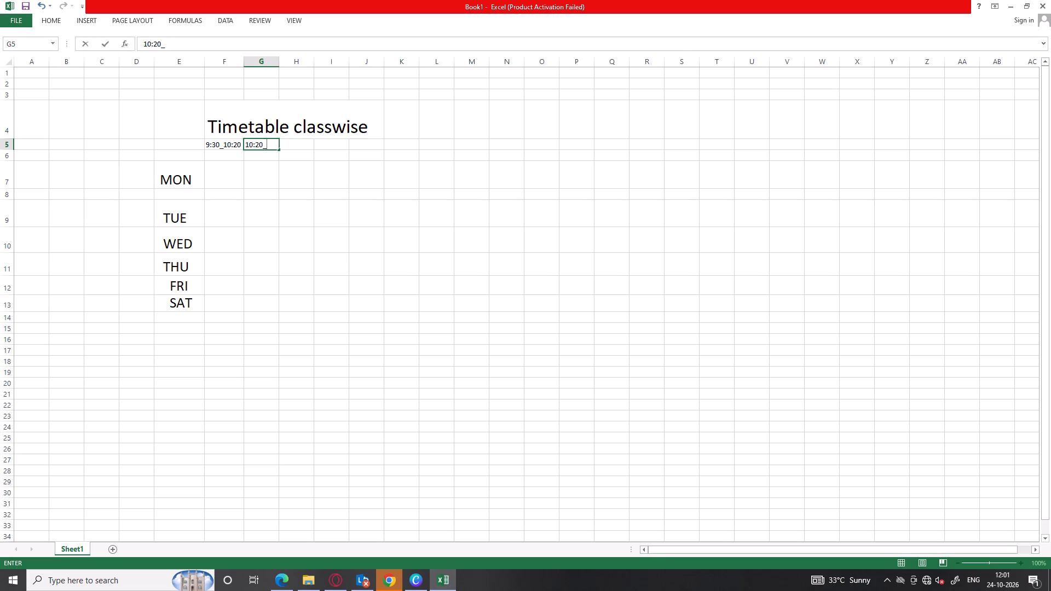
key("BackSpace")
key("minus")
type("11")
type("!)")
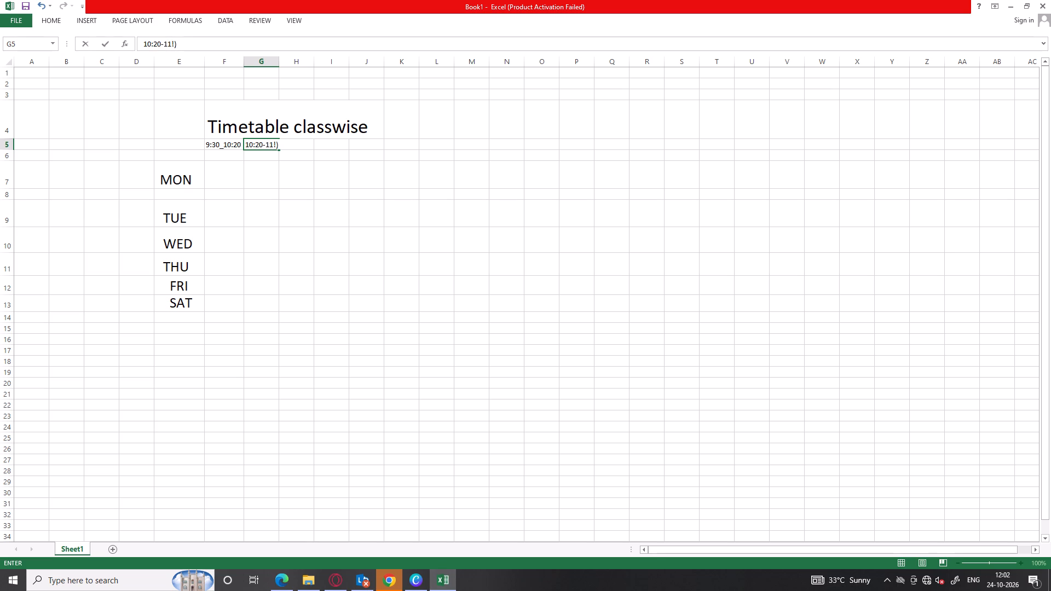
Widen column G slightly to give the second time slot more room.
left_click(274, 61)
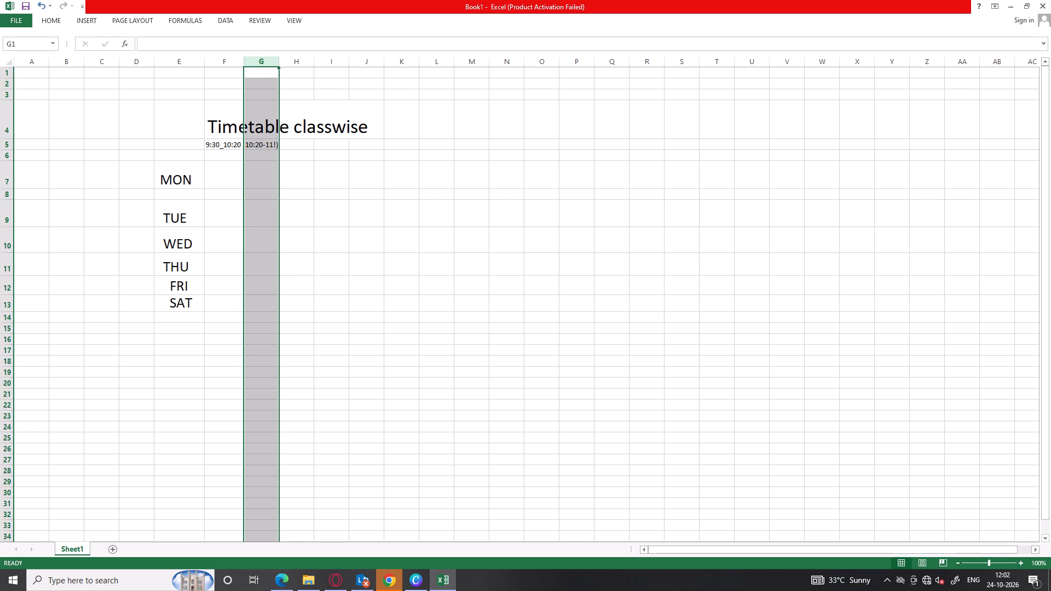
left_click(279, 65)
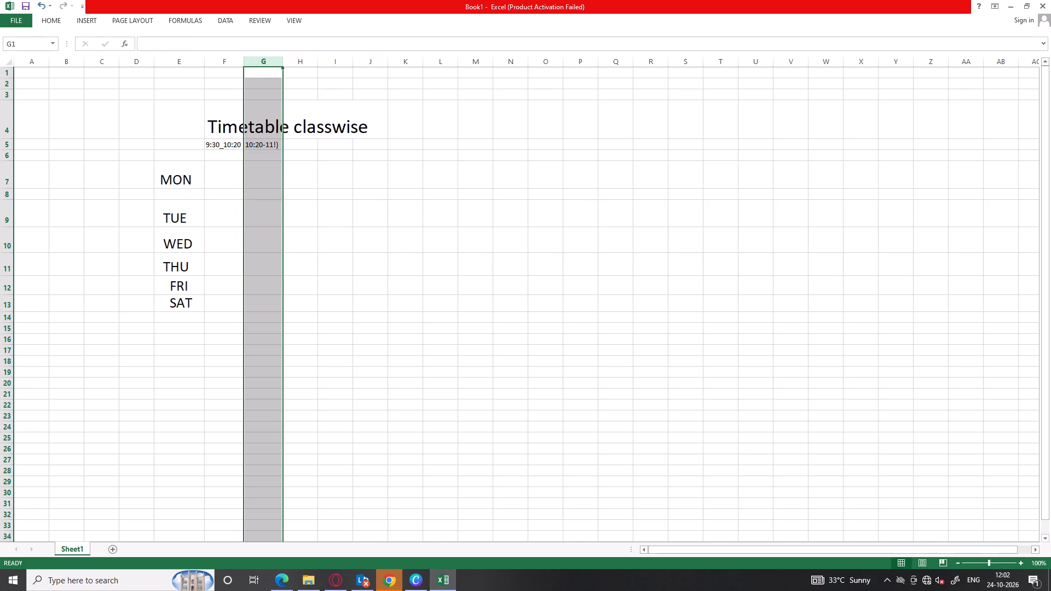
Correct the end of the time slot in cell G5 so it reads "10:20-11!10".
left_click(280, 141)
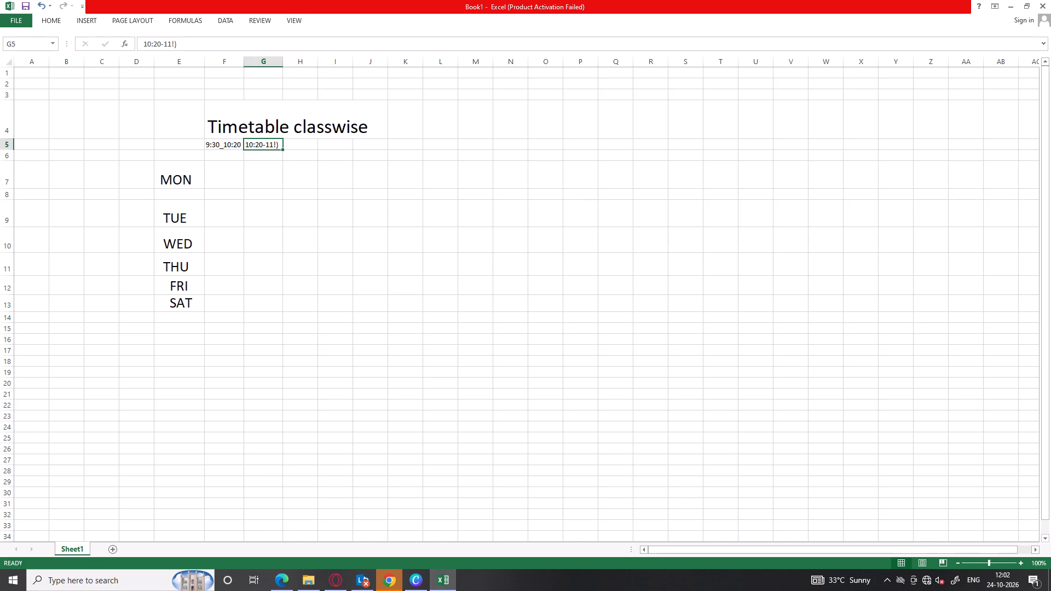
left_click(280, 143)
left_click(274, 144)
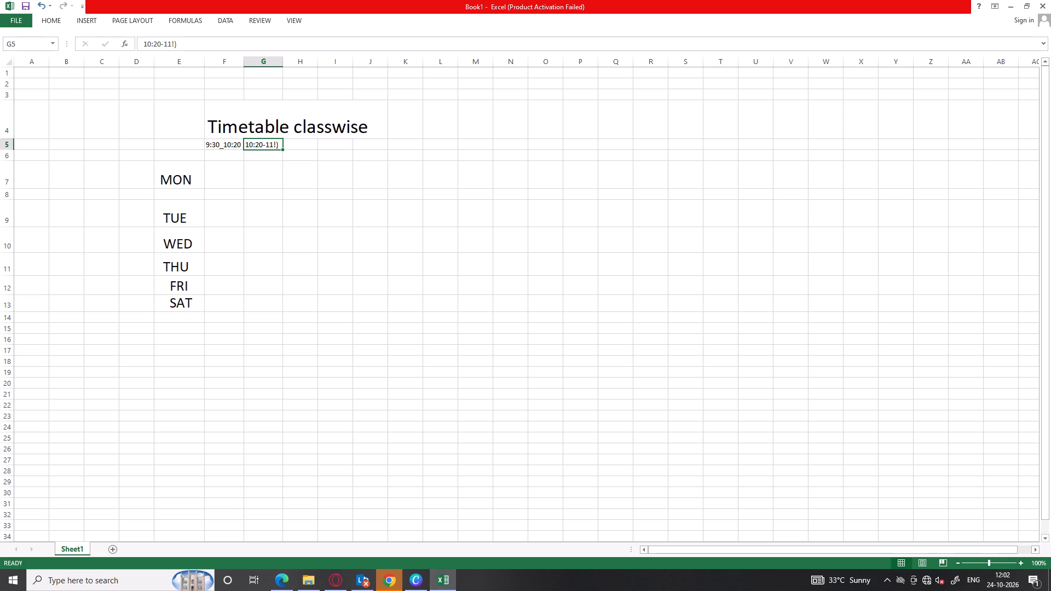
double_click(276, 144)
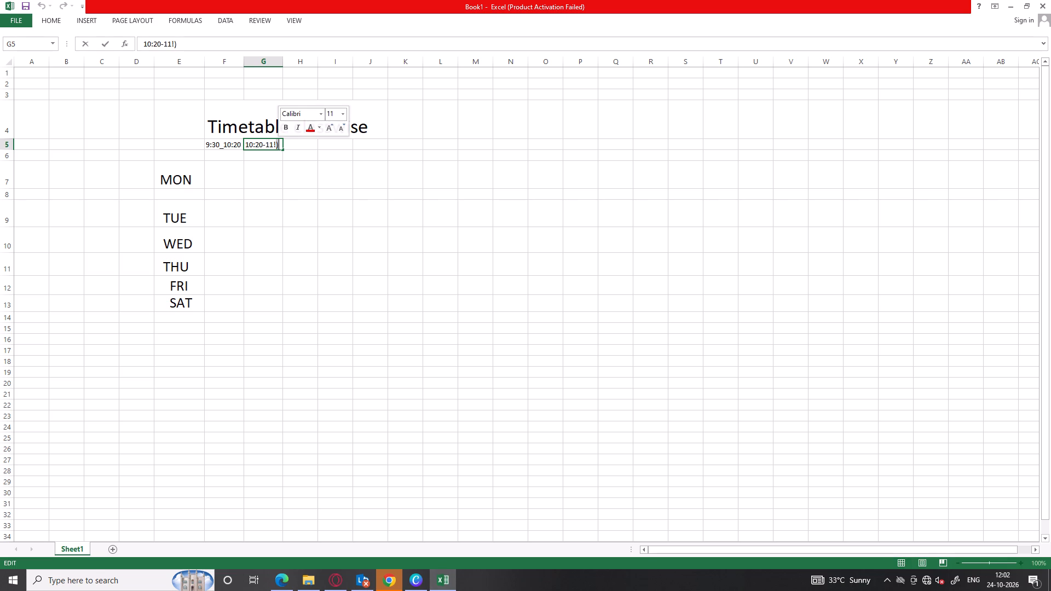
left_click(279, 146)
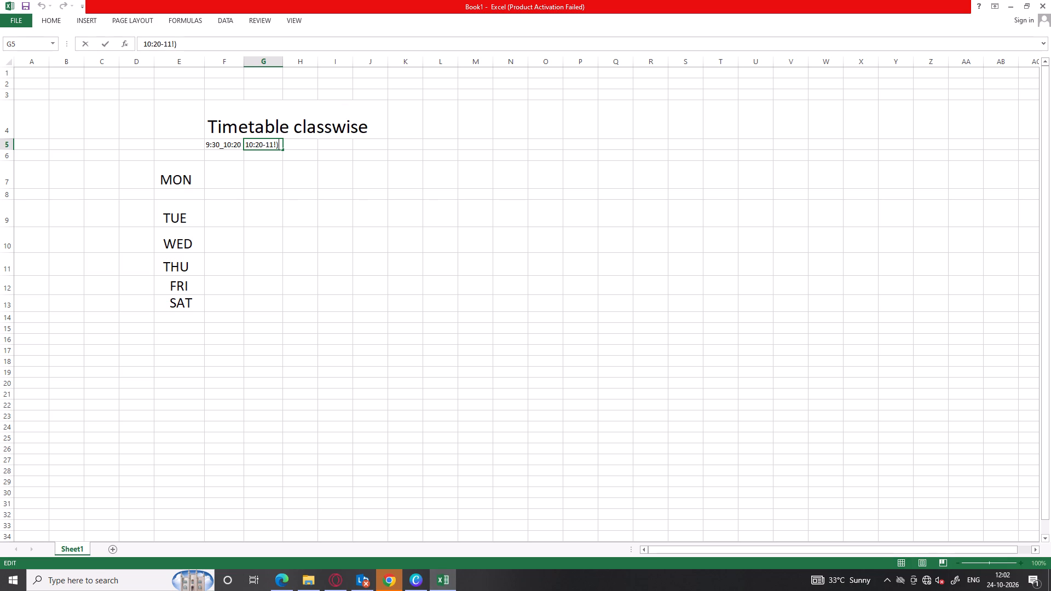
key("BackSpace")
type("10")
Widen column G a little more so the full time slot in G5 fits.
left_click(281, 65)
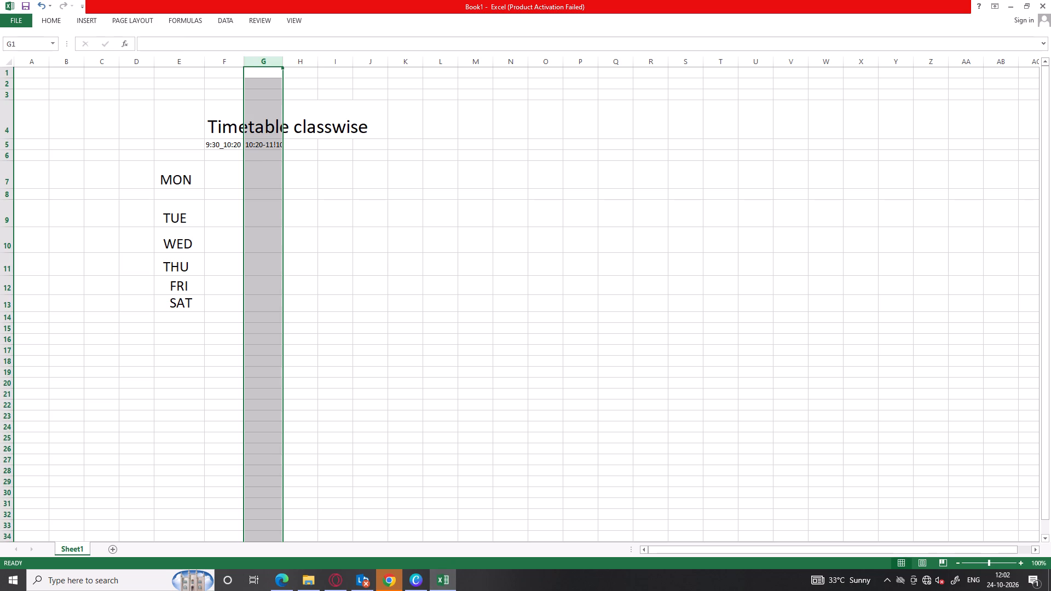
left_click(281, 63)
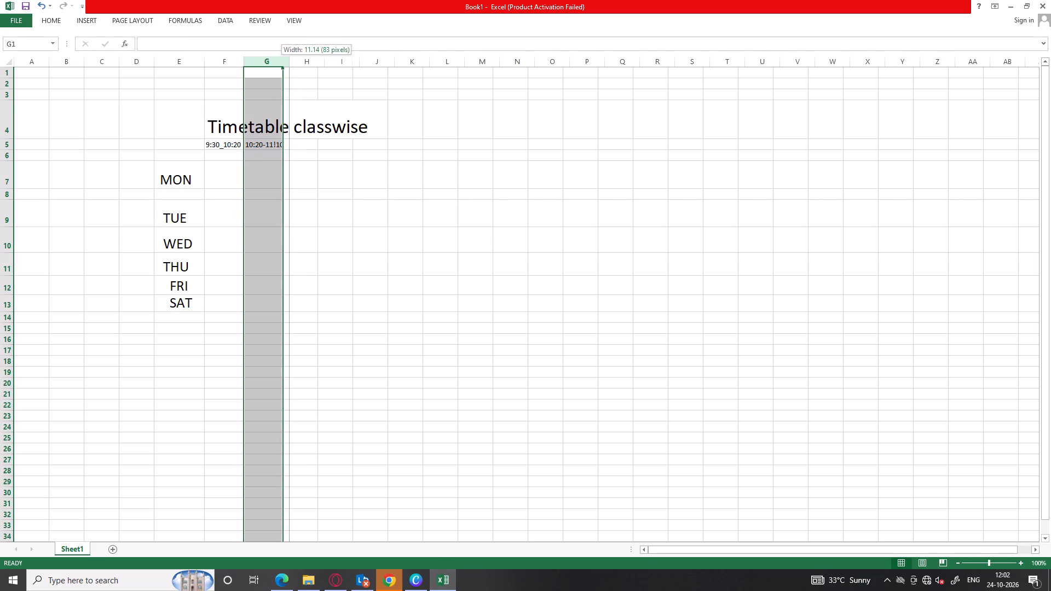
Widen column H to make room for the third period's time slot.
left_click(309, 67)
left_click_drag(318, 64, 326, 63)
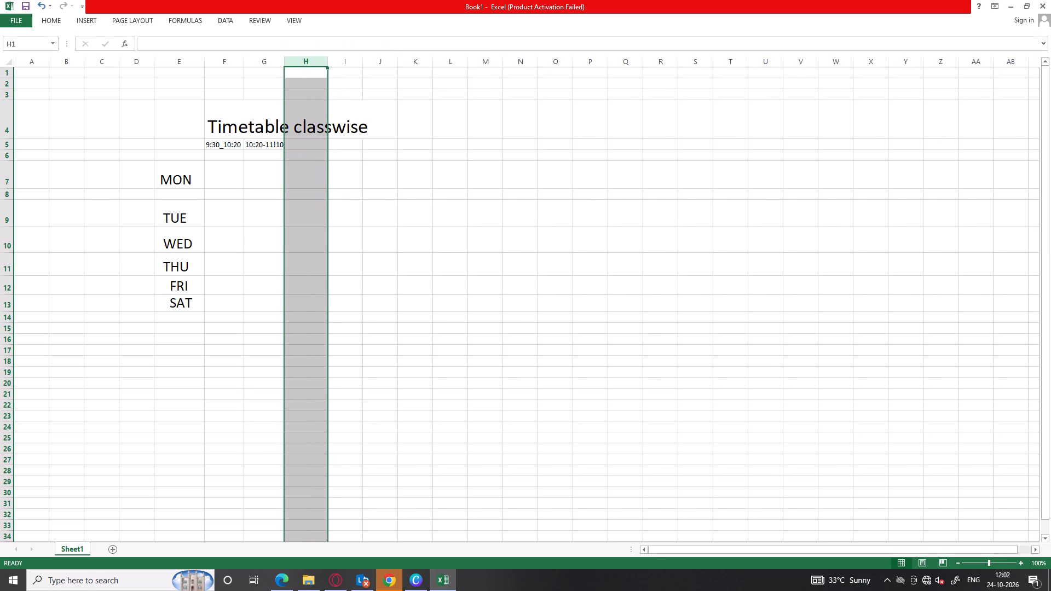
Enter the third period's time slot "11:10-12:00" in cell H5.
left_click(304, 147)
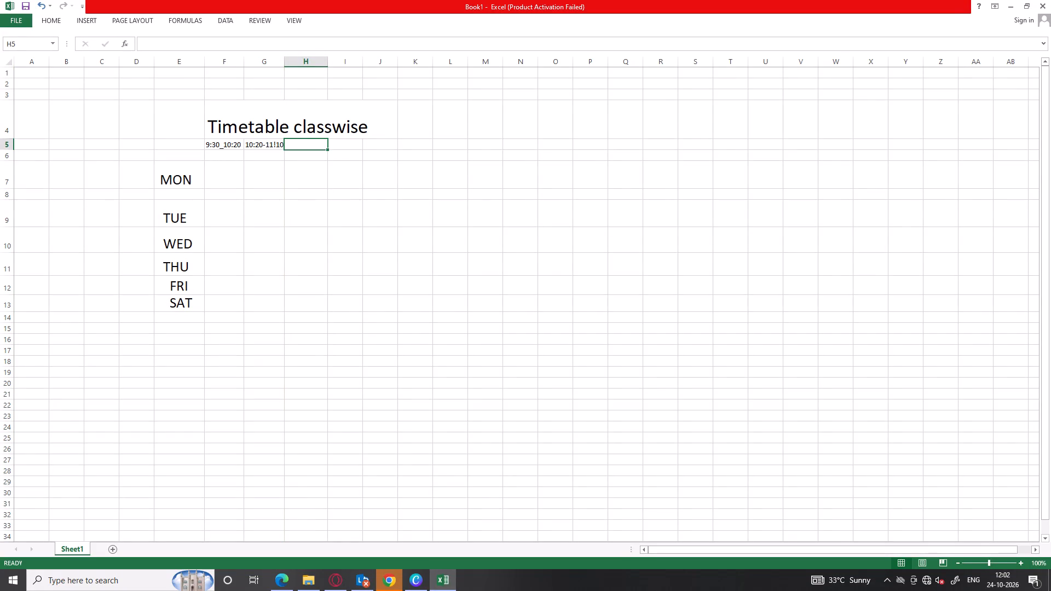
type("11")
key("shift+colon")
type("10")
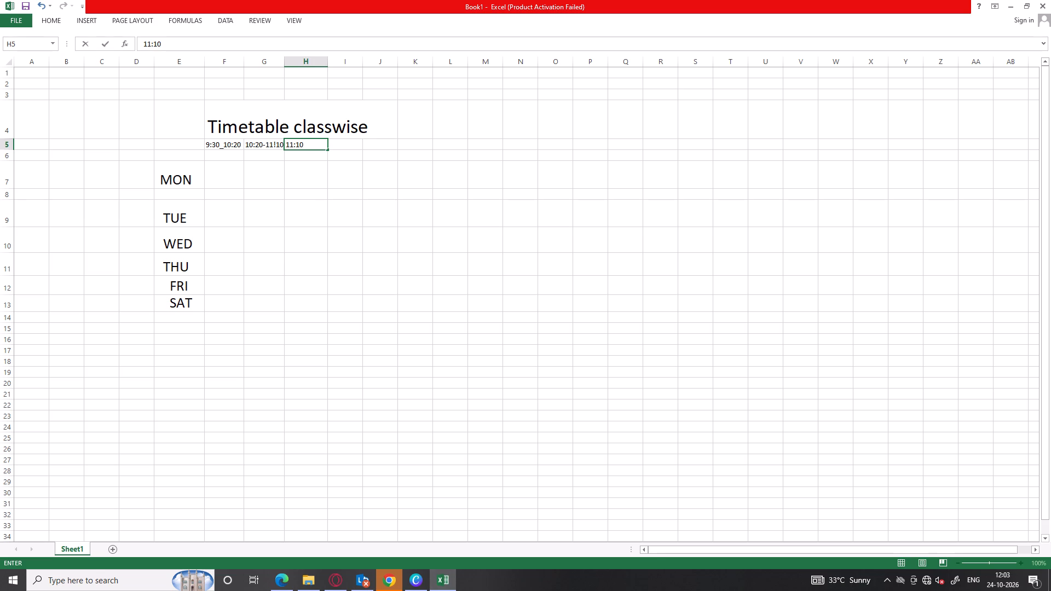
key("minus")
type("12")
key("shift+colon")
type("00")
left_click(337, 147)
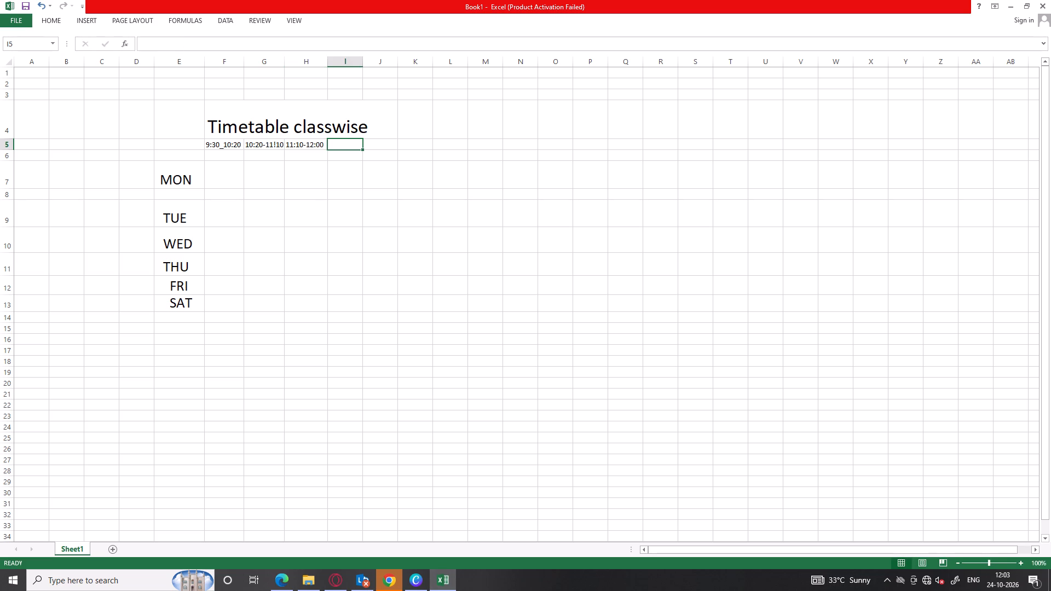
Enter the fourth period's time slot "12:00-12:50" in cell I5.
type("12")
key("shift+colon")
type("00")
key("minus")
type("12")
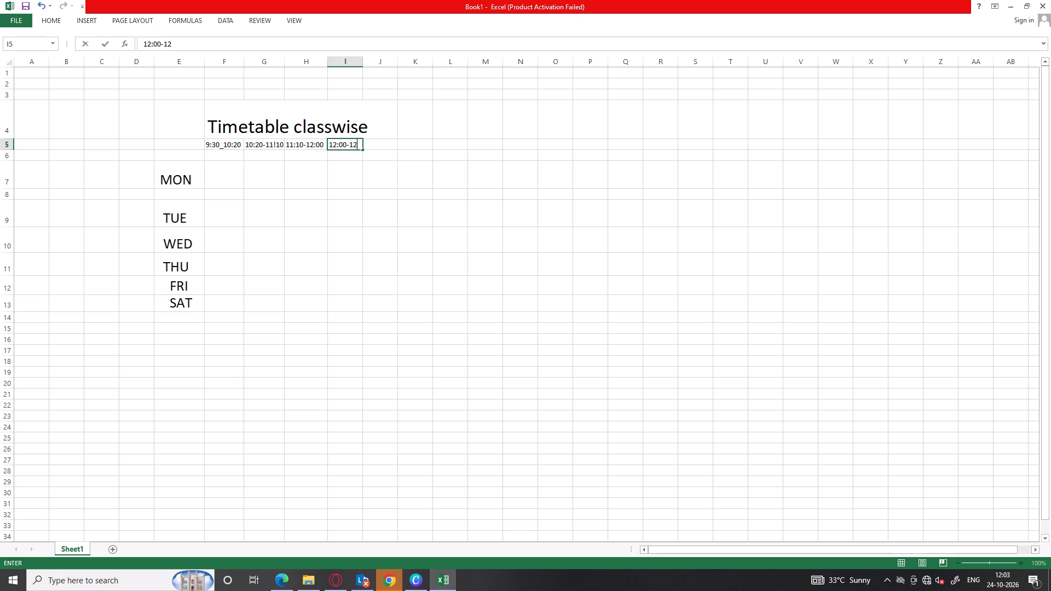
key("shift+colon")
key("5")
key("0")
Widen column I slightly so the full time slot in I5 fits.
left_click(359, 62)
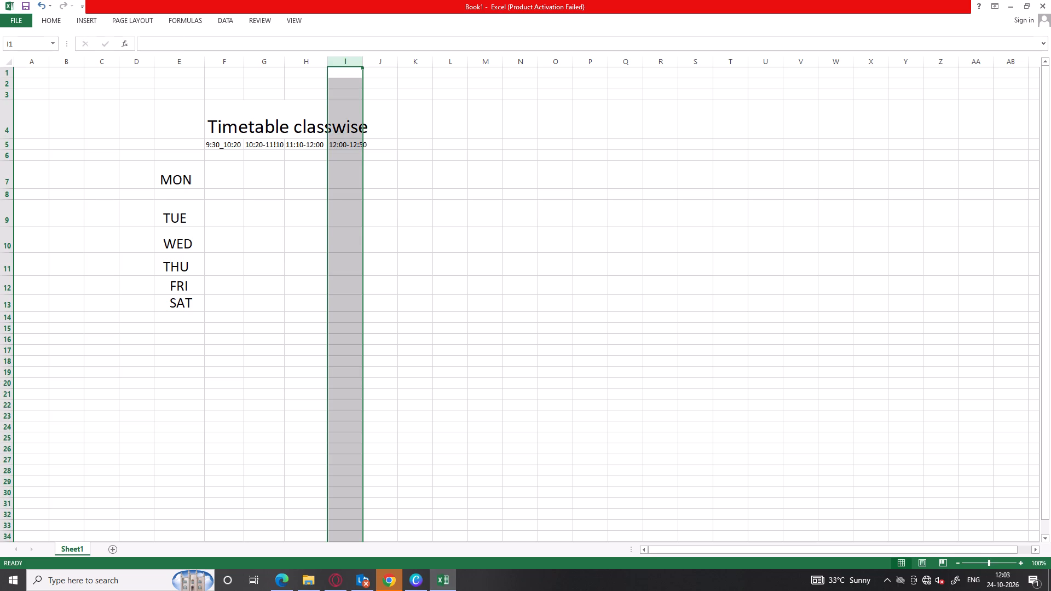
left_click_drag(363, 64, 370, 63)
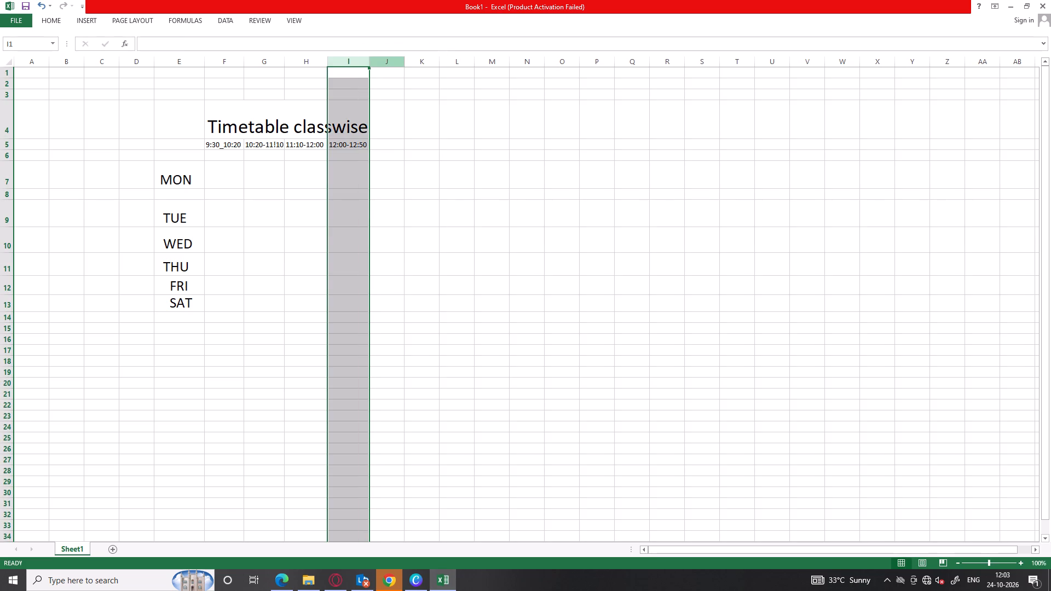
Enter the next time slot in cell J5, starting with "12:50-".
left_click(395, 63)
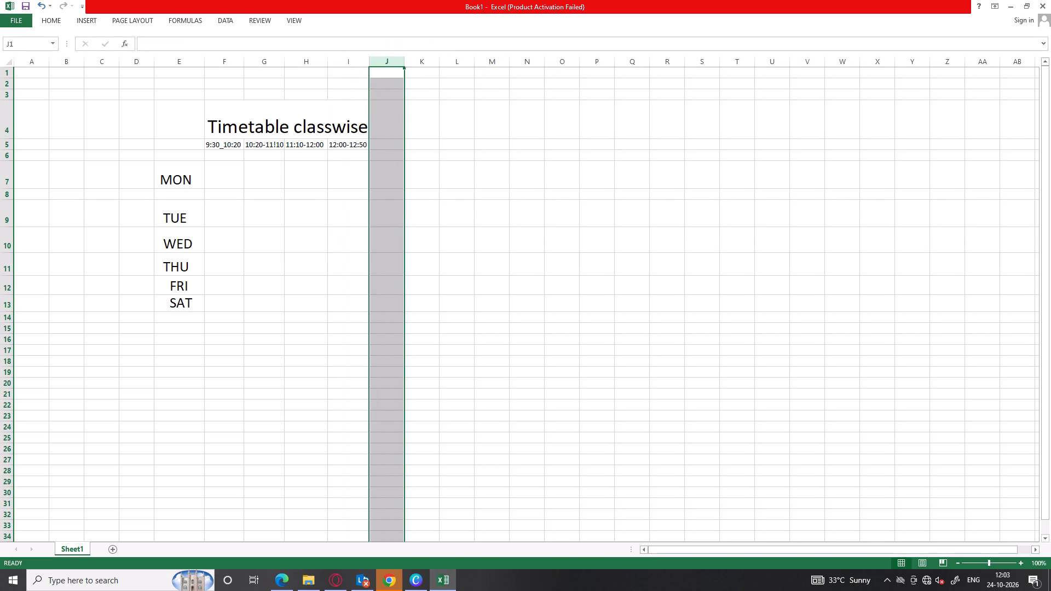
left_click(384, 143)
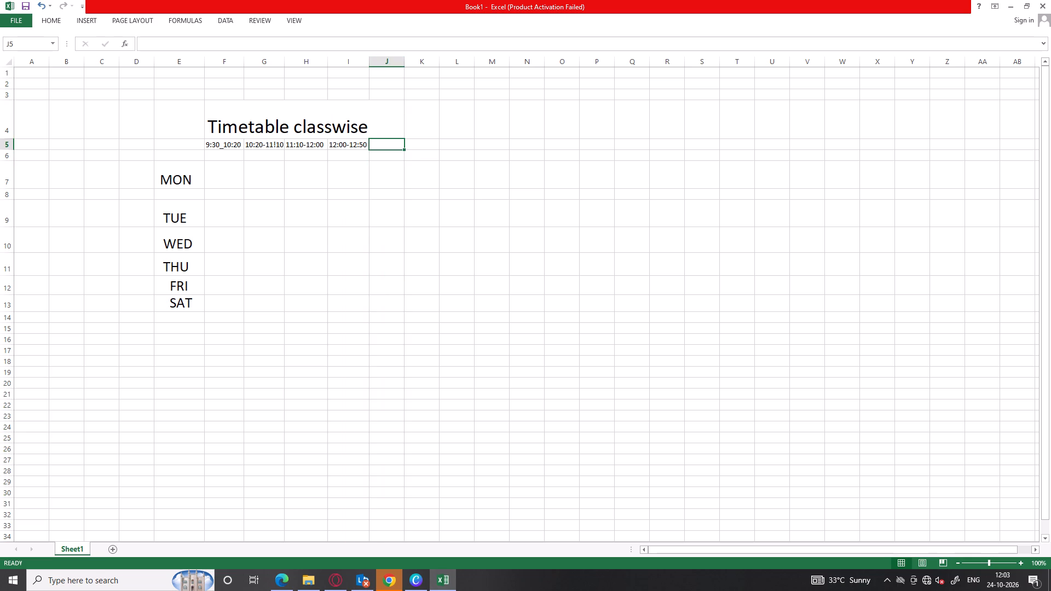
type("12")
key("shift+colon")
key("5")
key("0")
key("minus")
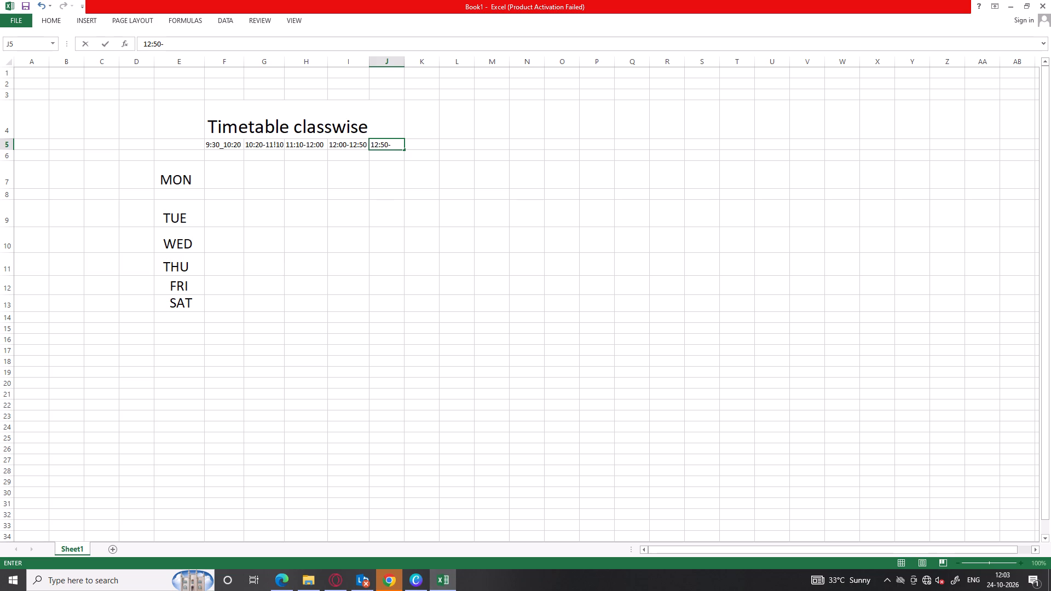
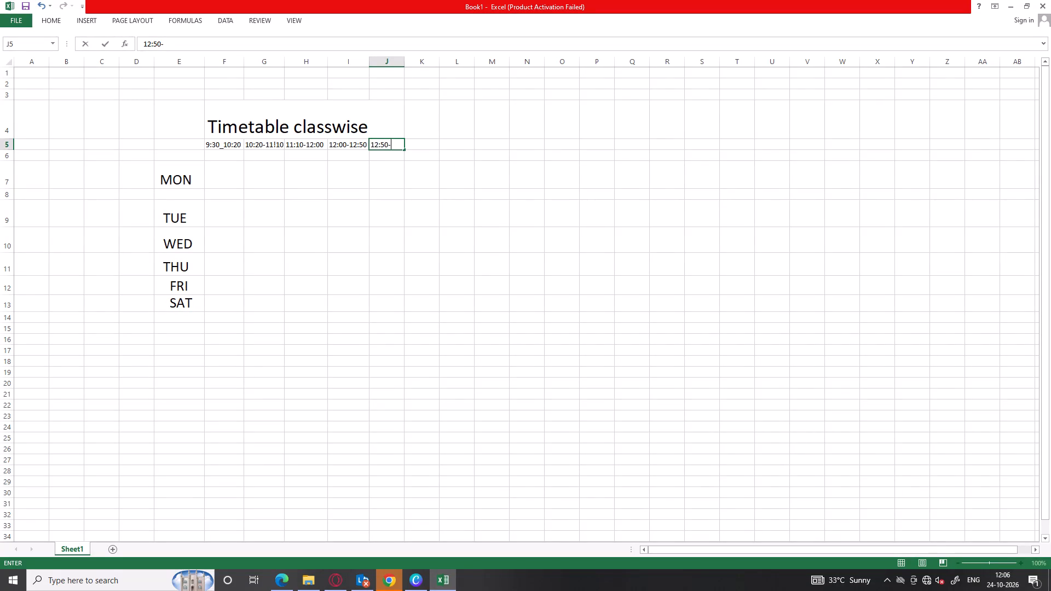
Complete the fifth period's time slot in cell J5 as "12:50-1:40".
key("1")
key("shift+colon")
type("40")
Widen column J slightly so the full time slot in J5 fits.
left_click_drag(395, 60, 395, 69)
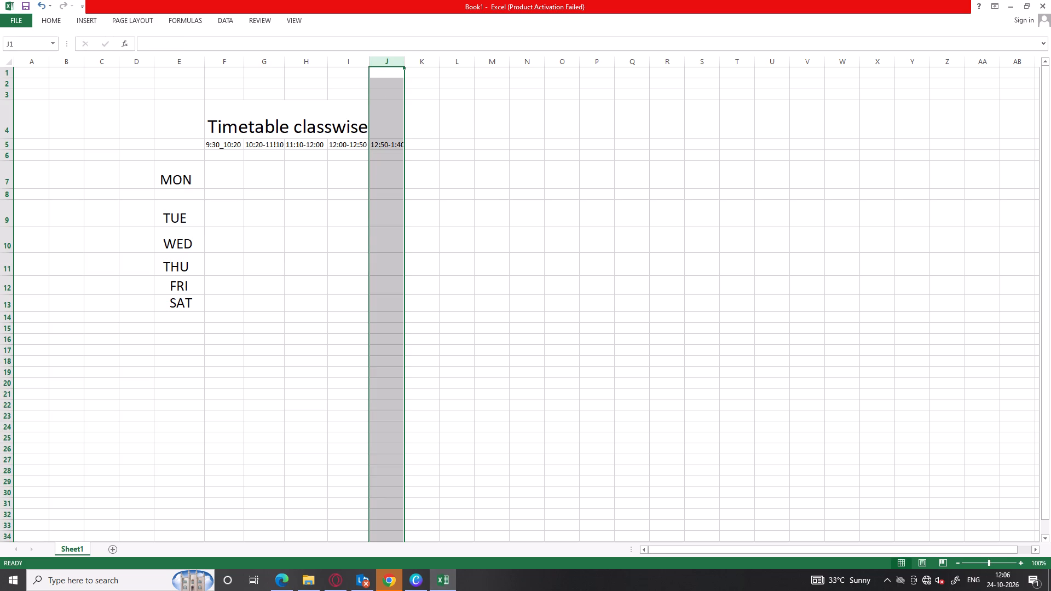
left_click(405, 65)
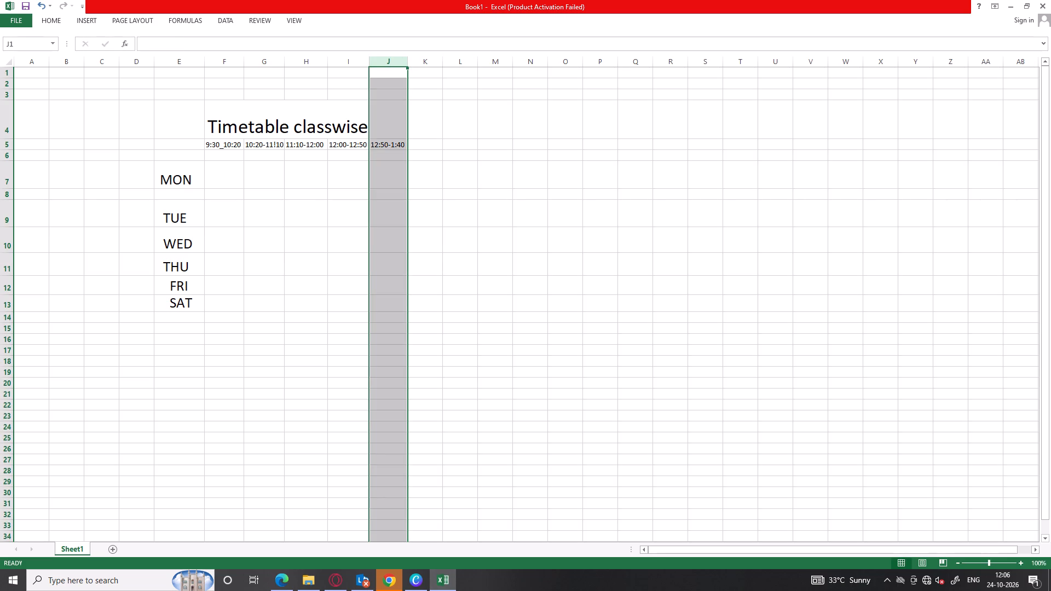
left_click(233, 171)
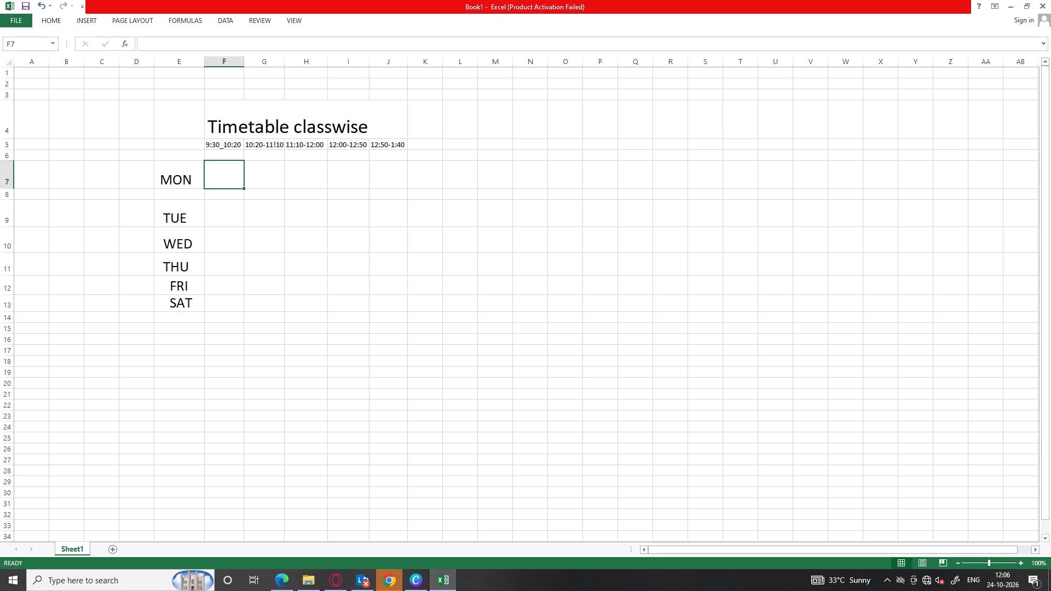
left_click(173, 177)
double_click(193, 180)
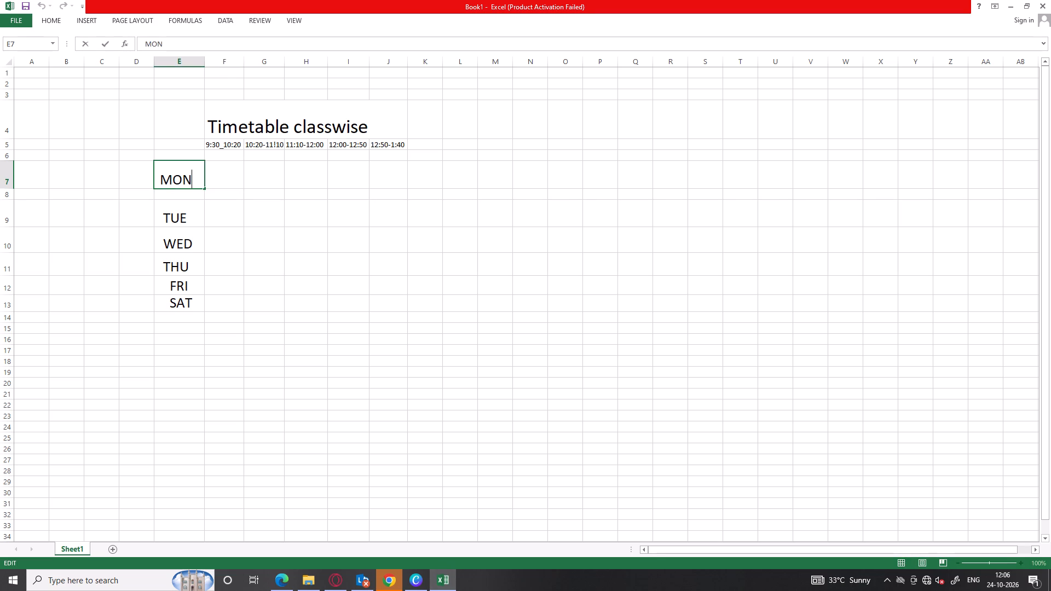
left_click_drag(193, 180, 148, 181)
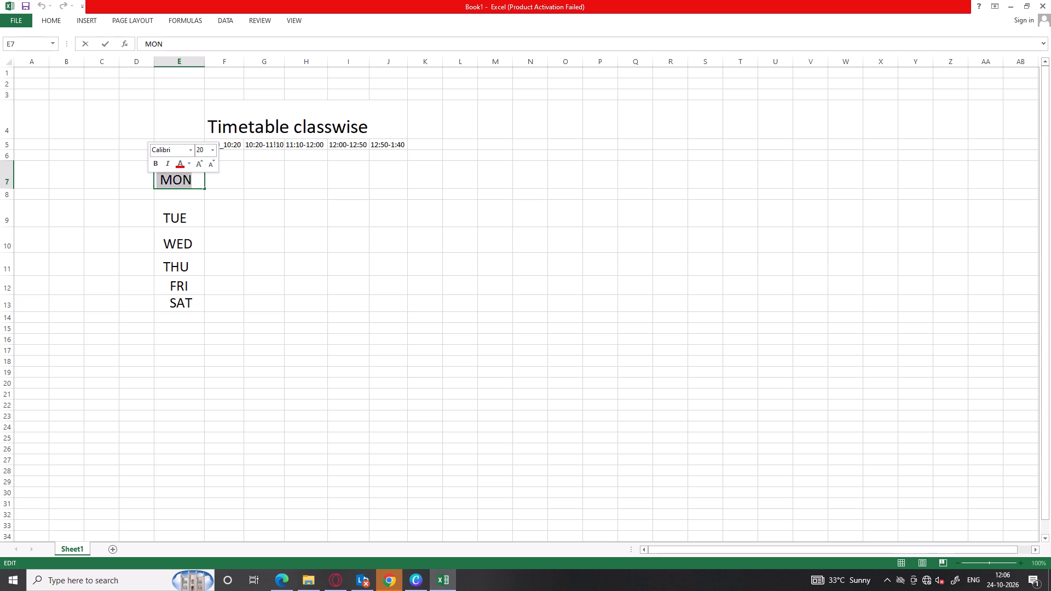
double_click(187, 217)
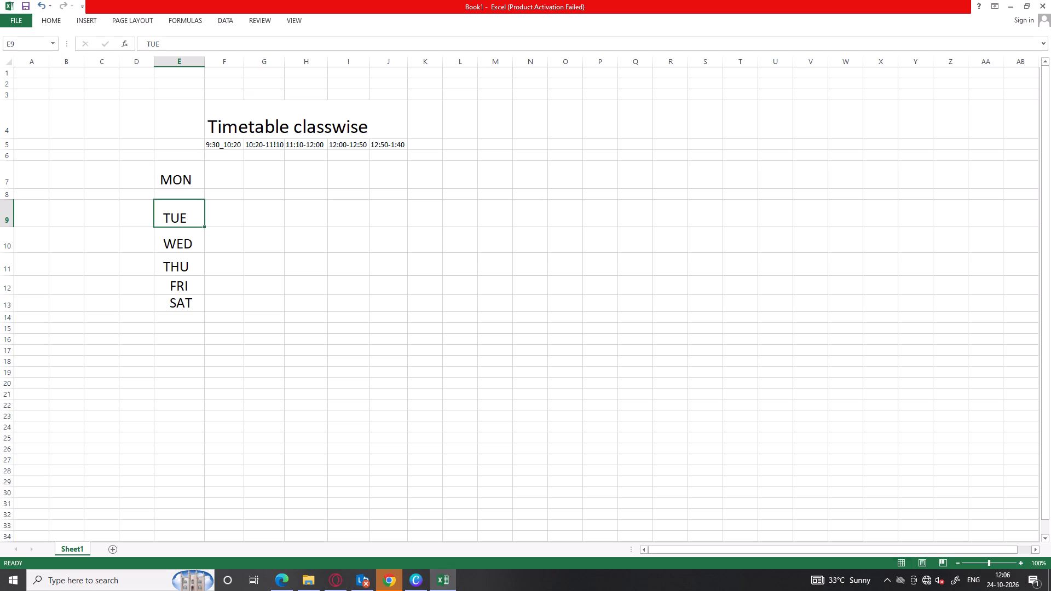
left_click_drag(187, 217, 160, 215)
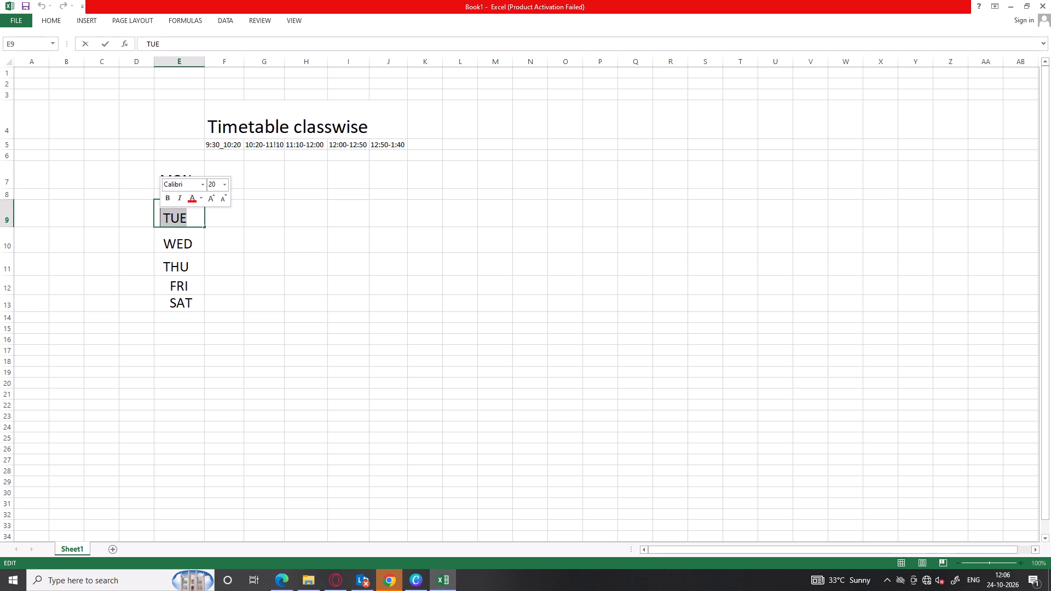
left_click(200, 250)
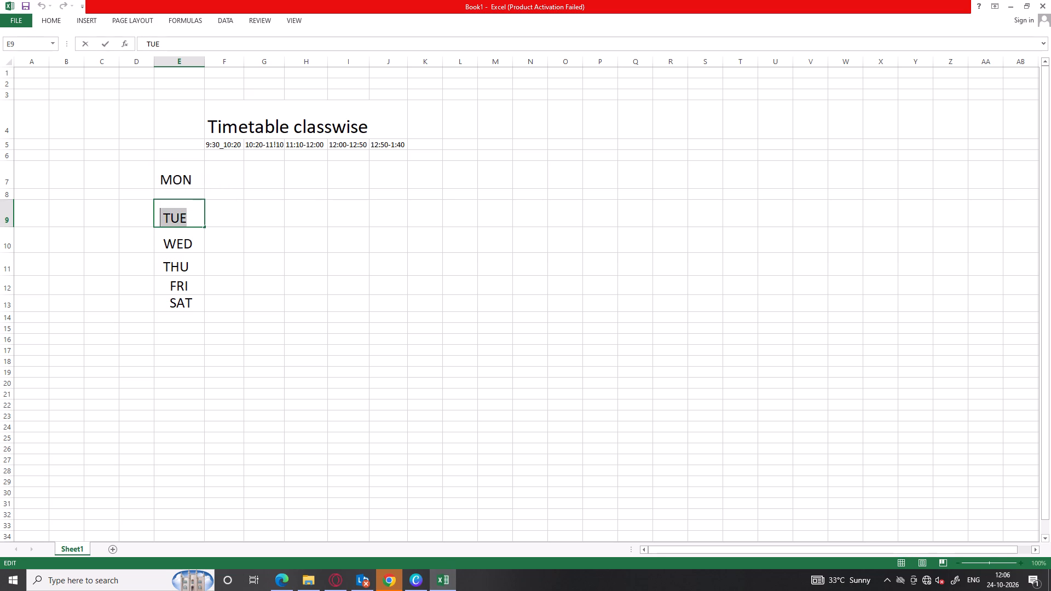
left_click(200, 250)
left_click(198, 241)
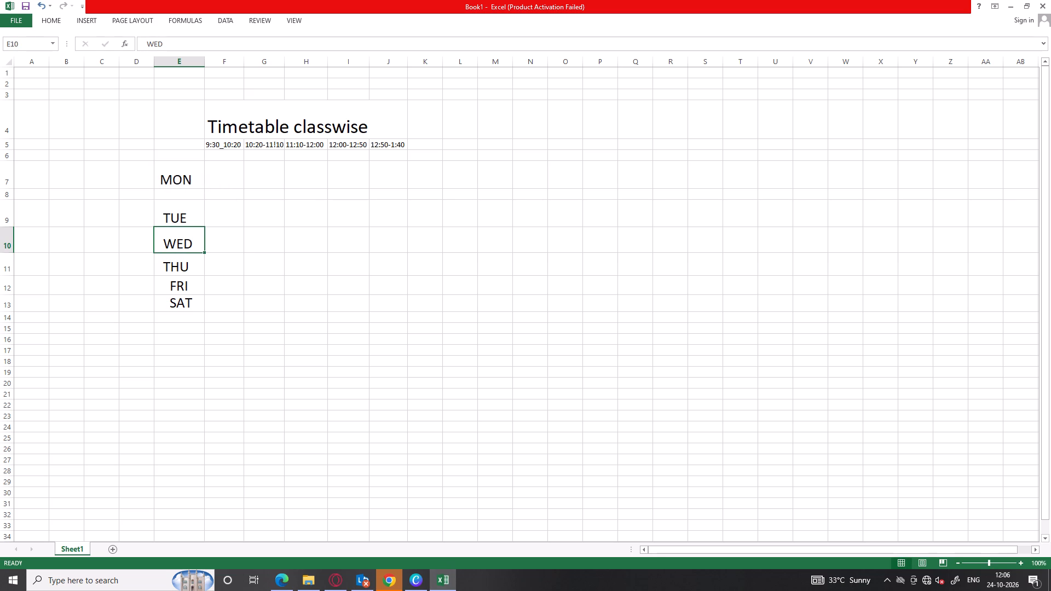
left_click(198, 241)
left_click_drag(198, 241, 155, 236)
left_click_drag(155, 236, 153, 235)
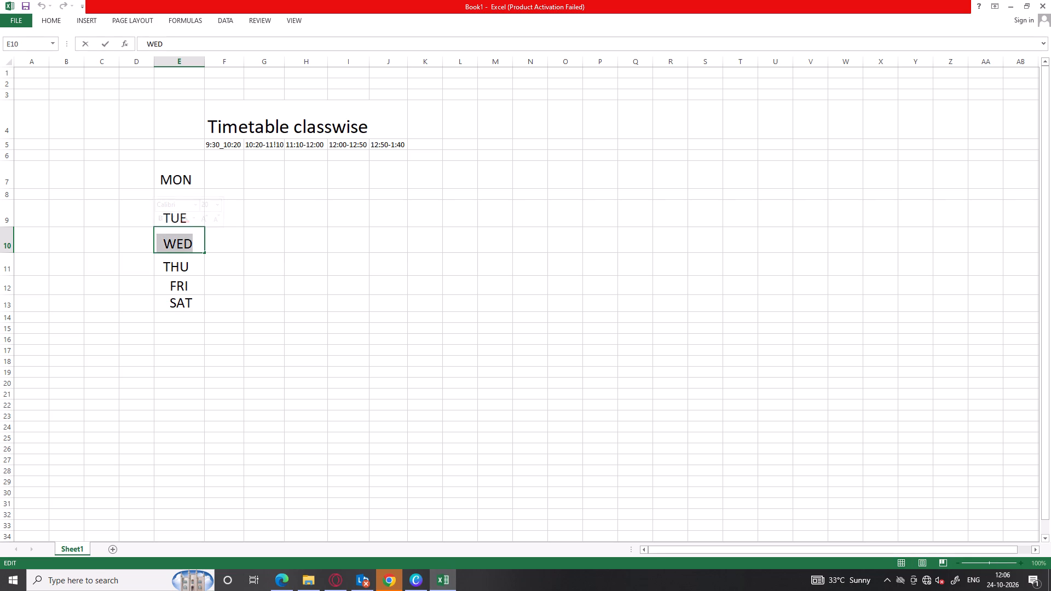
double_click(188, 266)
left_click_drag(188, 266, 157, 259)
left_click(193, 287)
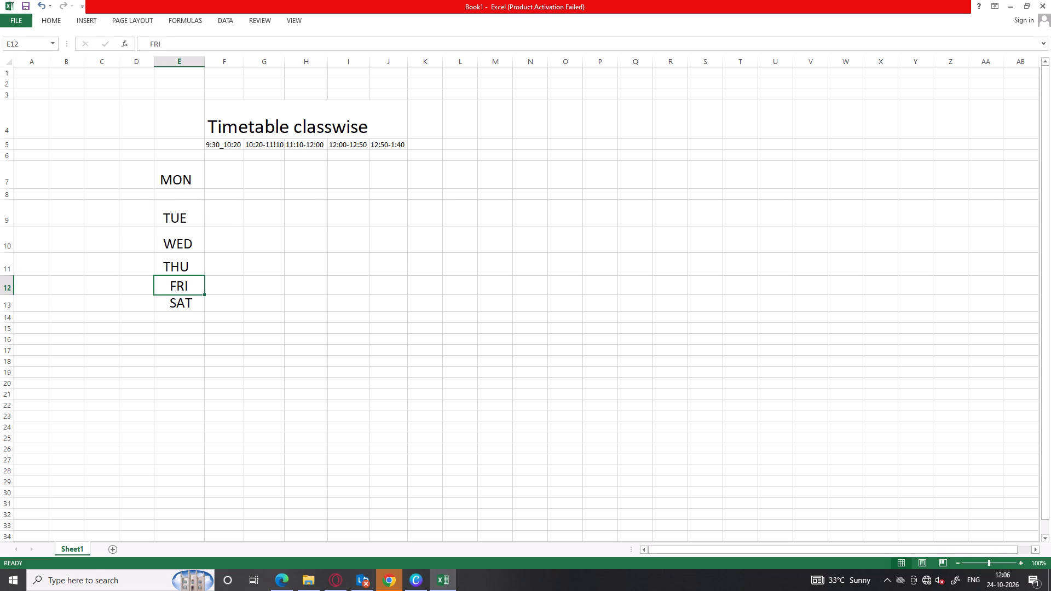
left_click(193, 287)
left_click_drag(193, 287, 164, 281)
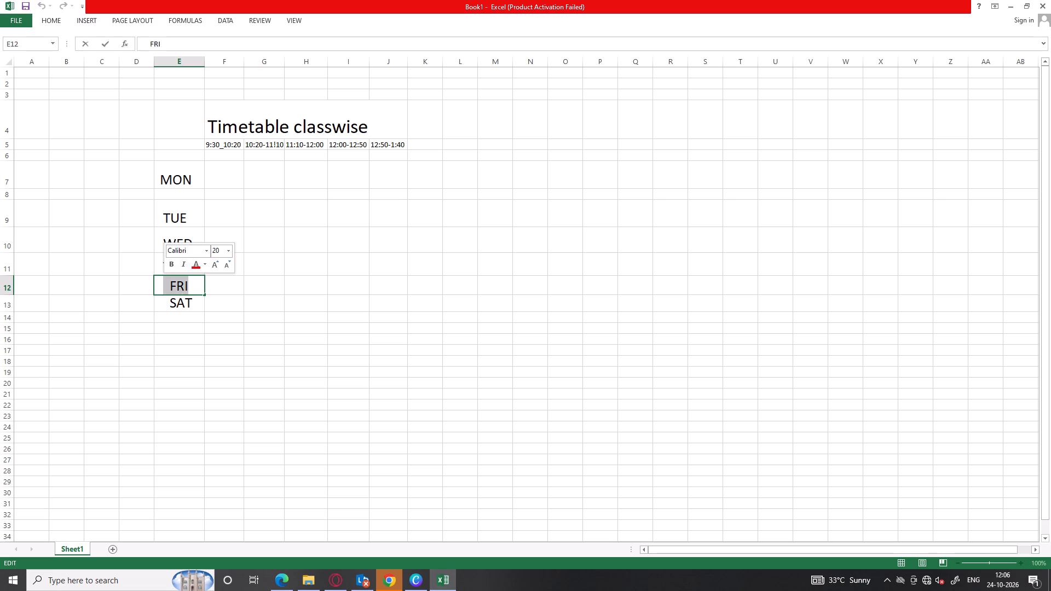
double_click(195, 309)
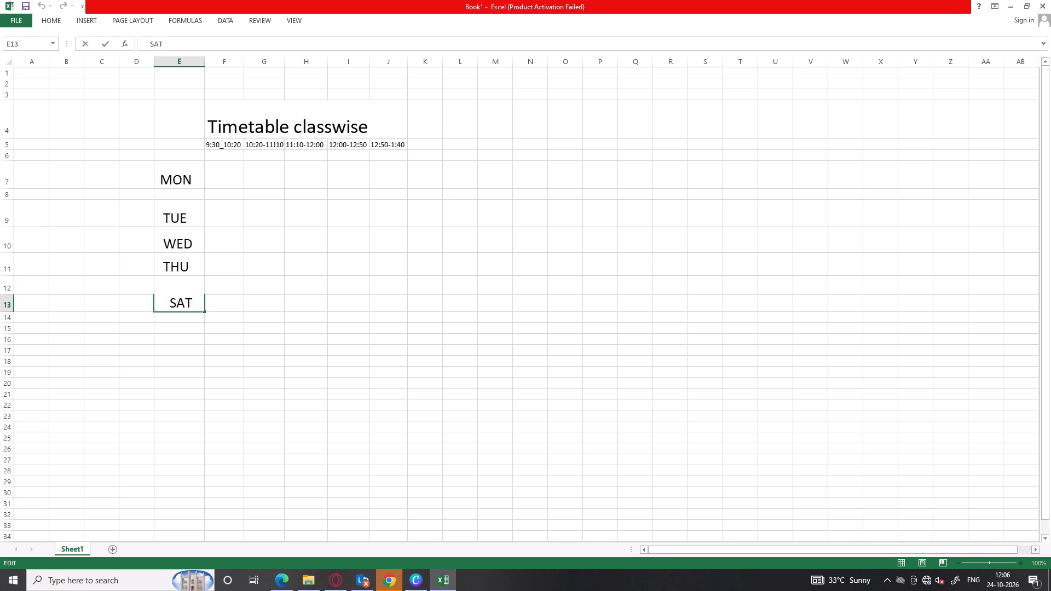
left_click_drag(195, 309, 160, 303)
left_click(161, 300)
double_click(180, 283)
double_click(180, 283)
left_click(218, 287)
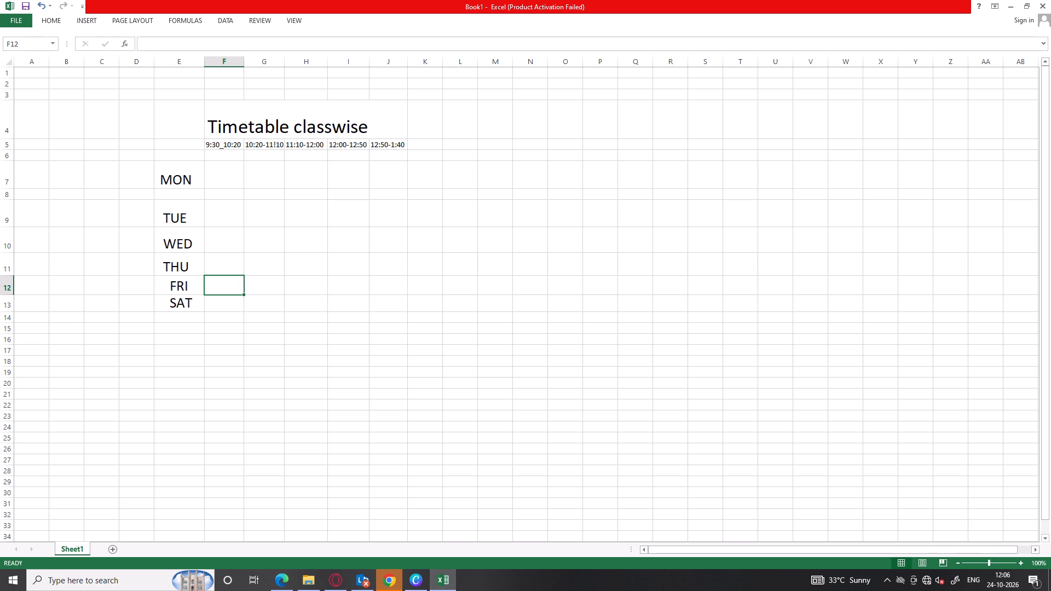
Increase the height of row 12, the FRI row, slightly to space it out from THU.
left_click(32, 282)
left_click(4, 283)
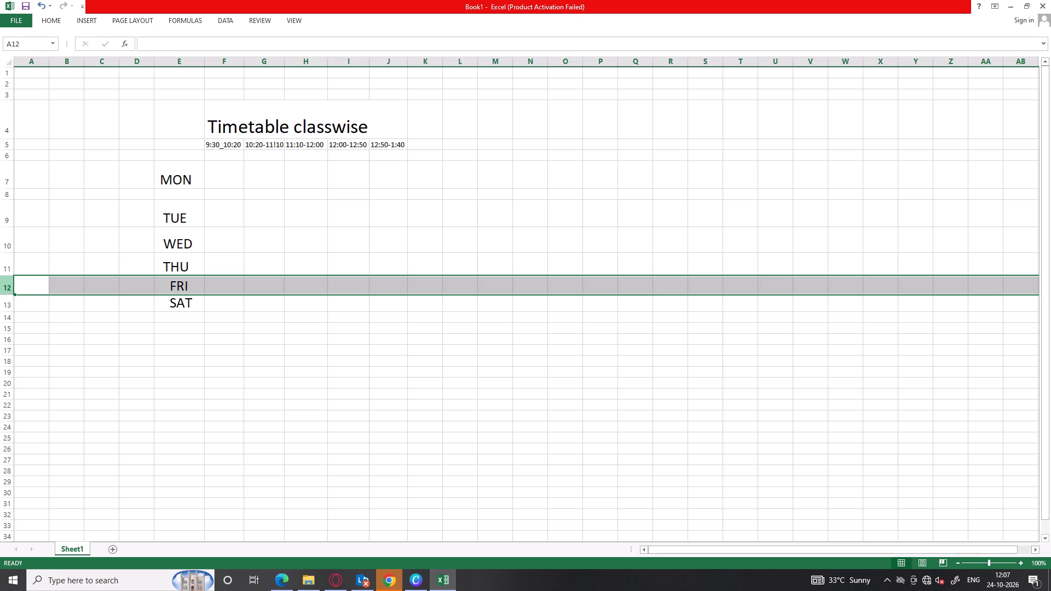
left_click(12, 291)
left_click_drag(13, 292, 11, 298)
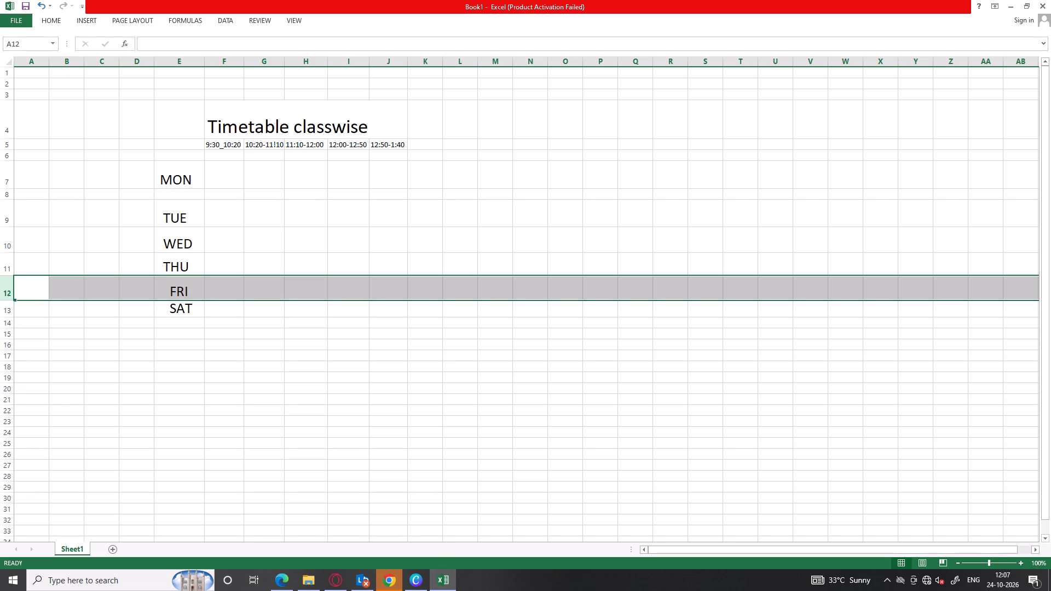
Enter "Applied mechanics" in cell F7 as Monday's first-period subject.
left_click(206, 172)
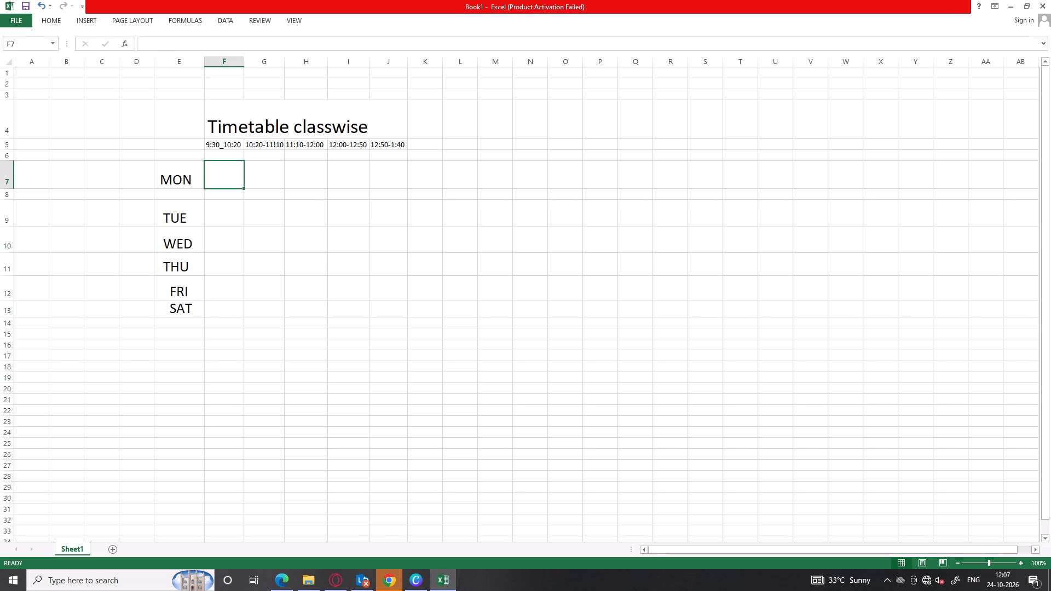
key("shift+a")
type("pplied")
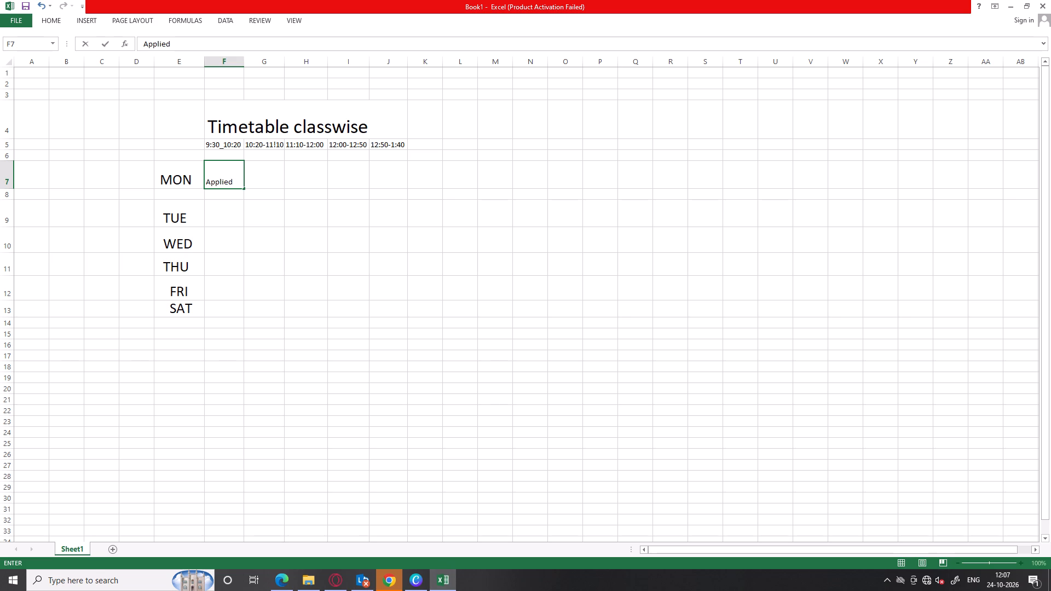
key("space")
type("mech")
type("anics")
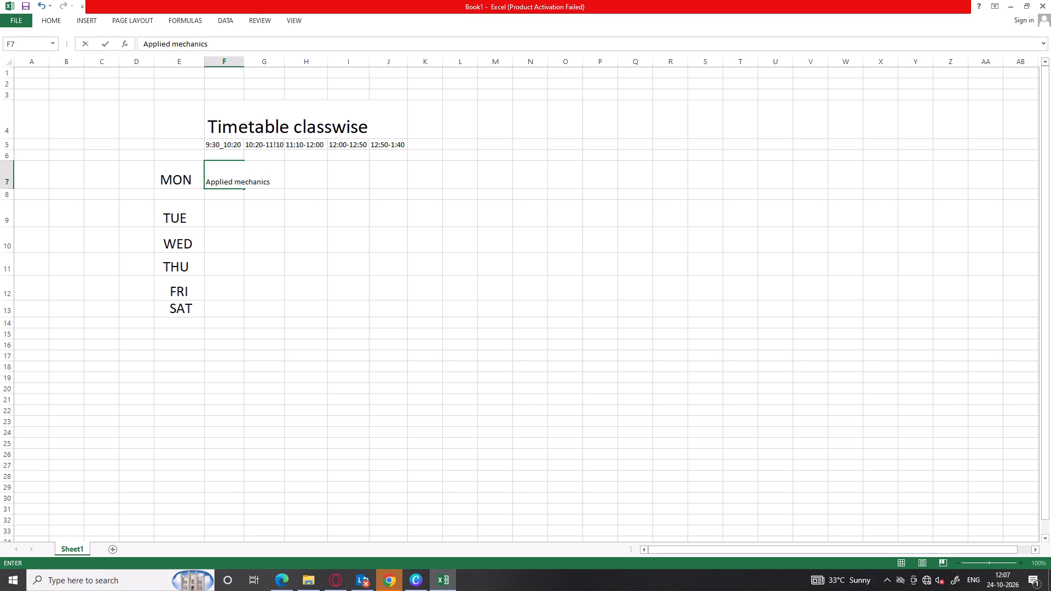
Widen column F so that "Applied mechanics" fits fully inside its cell.
left_click(241, 59)
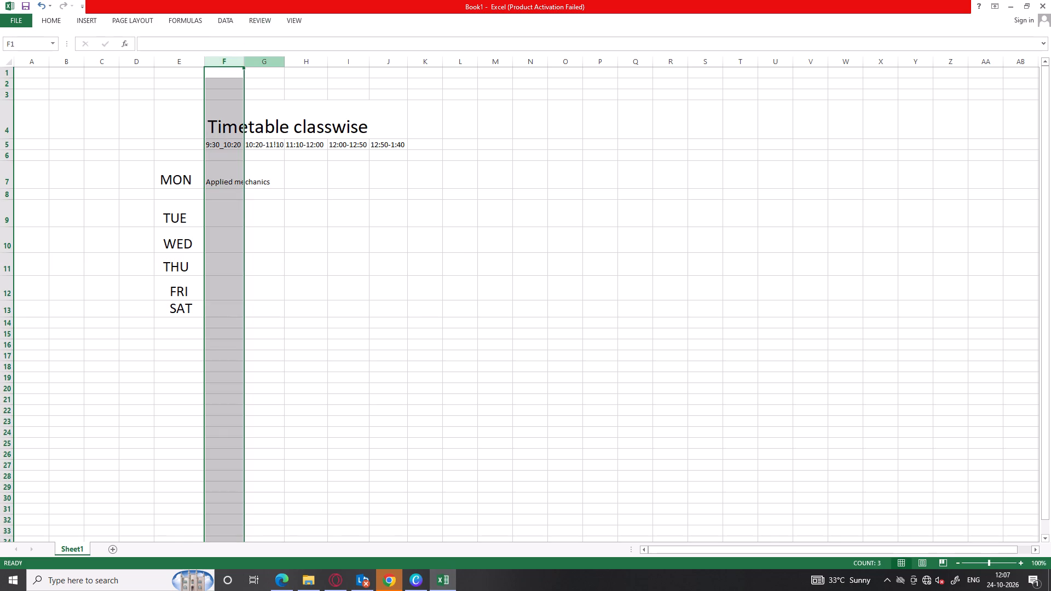
left_click_drag(245, 63, 293, 69)
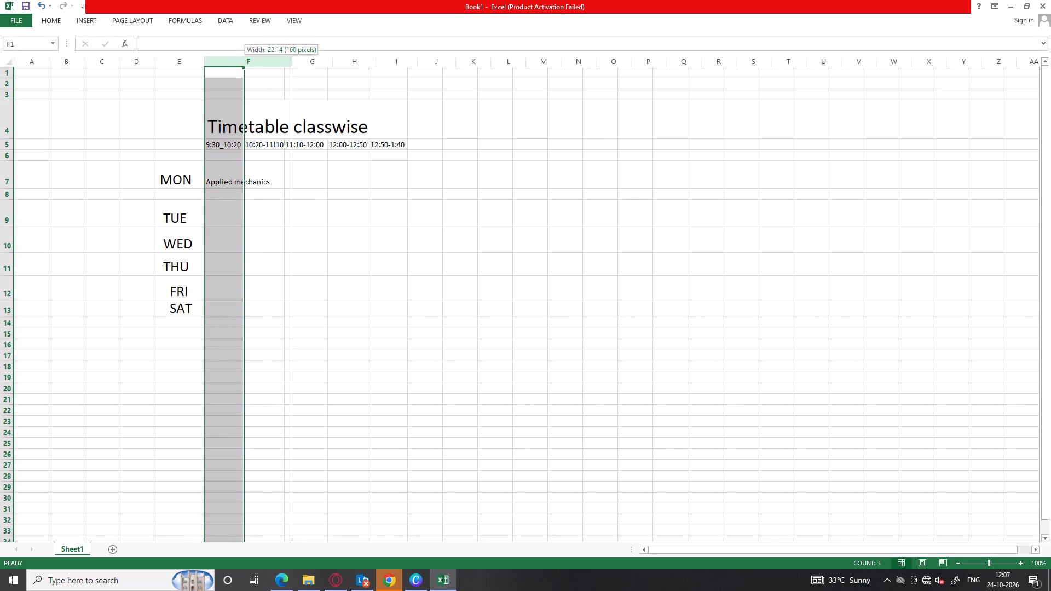
left_click_drag(293, 69, 284, 72)
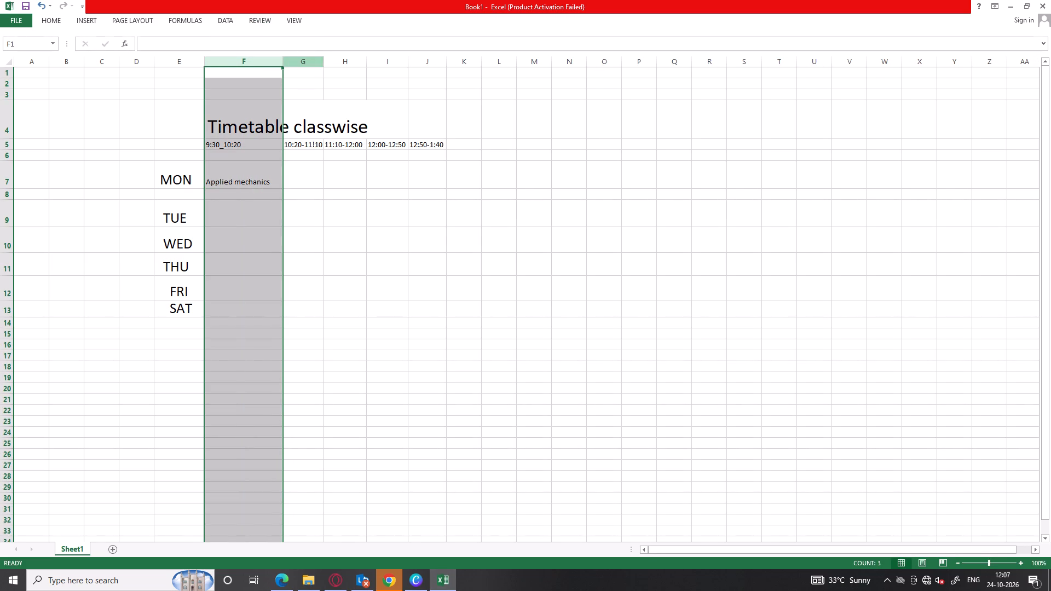
Enter "Applied physics" in cell G7 as Monday's second-period subject.
left_click(305, 183)
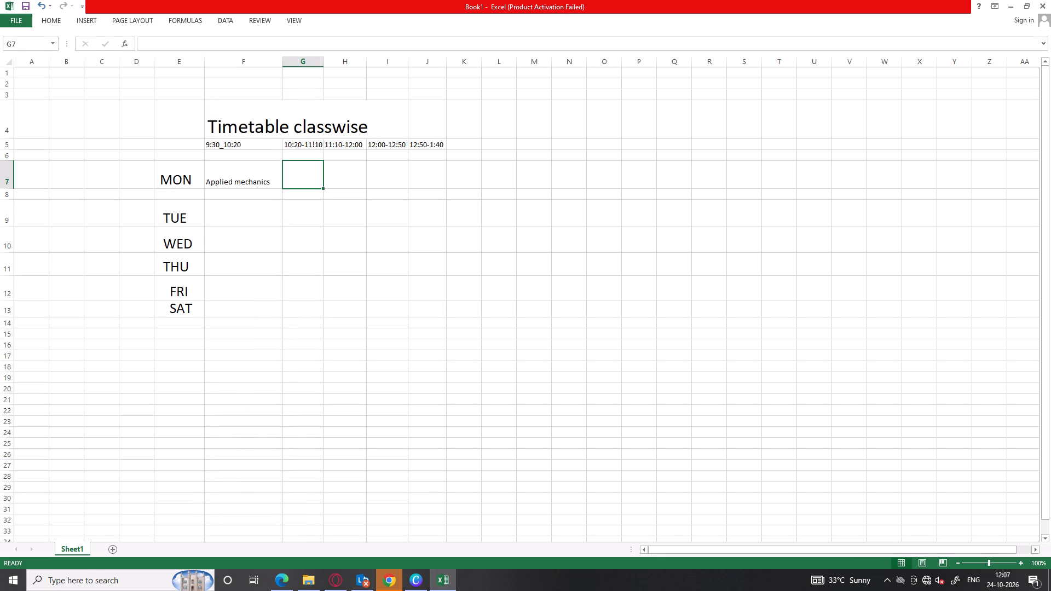
type("Applie")
key("d")
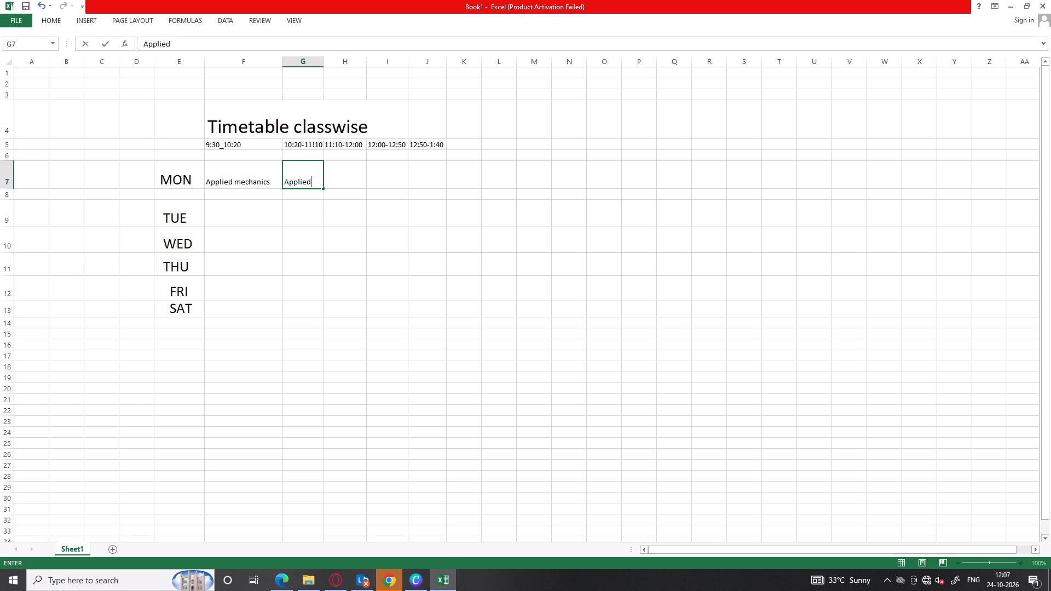
key("space")
type("physics")
Widen column G so that "Applied physics" fits fully inside its cell.
left_click(320, 63)
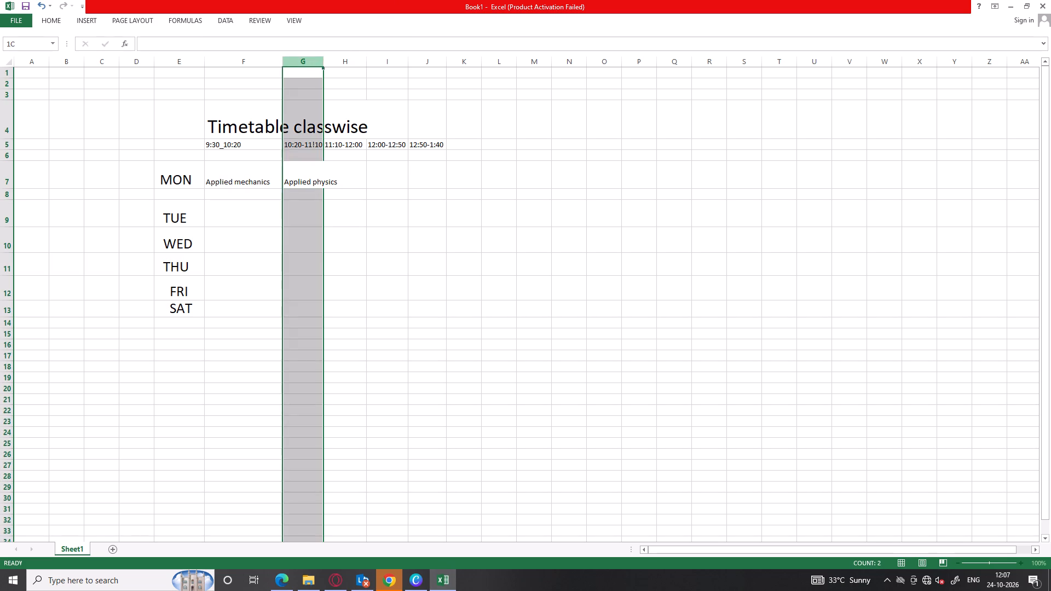
left_click_drag(321, 64, 346, 69)
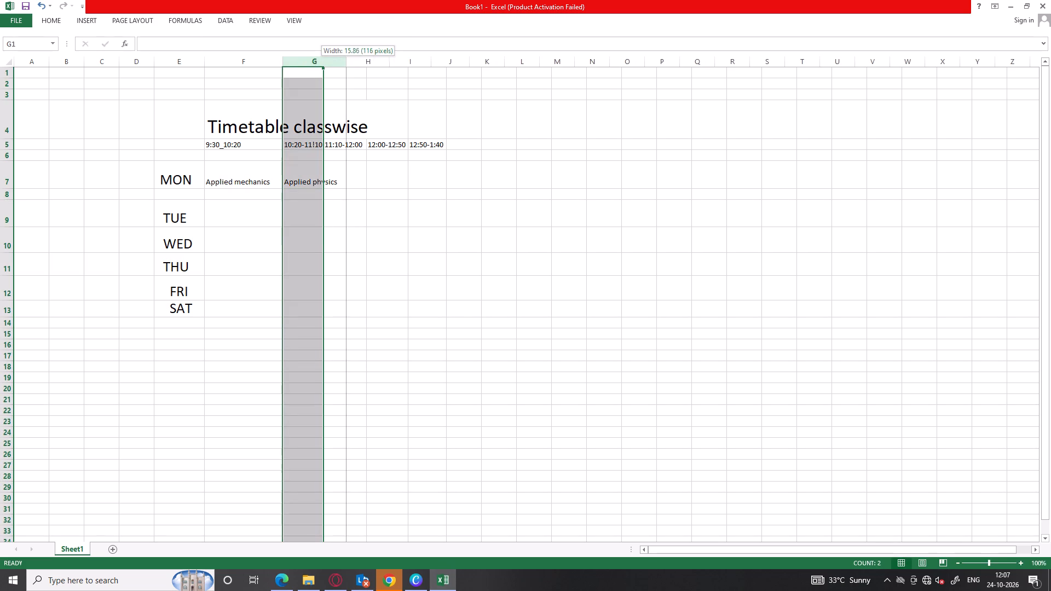
left_click_drag(346, 69, 346, 71)
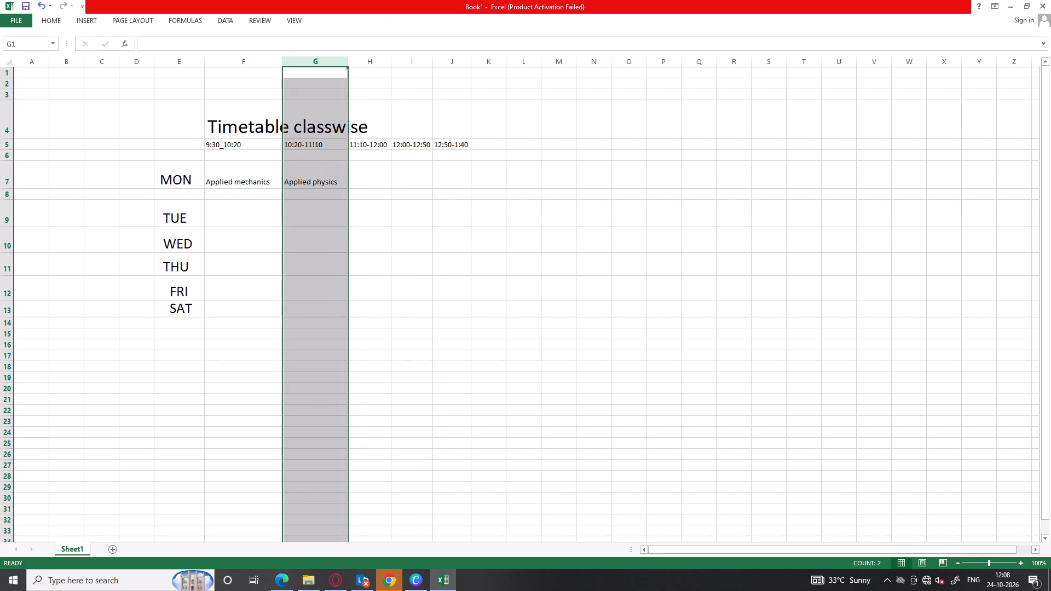
Widen column H, the 11:10-12:00 period, to about double its width.
left_click(377, 65)
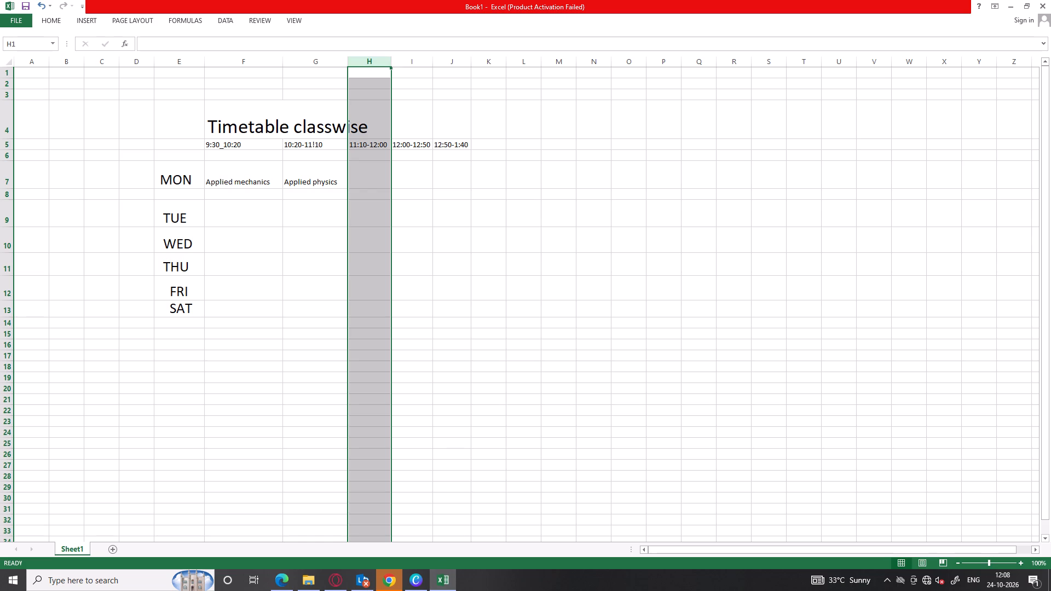
left_click_drag(391, 65, 421, 71)
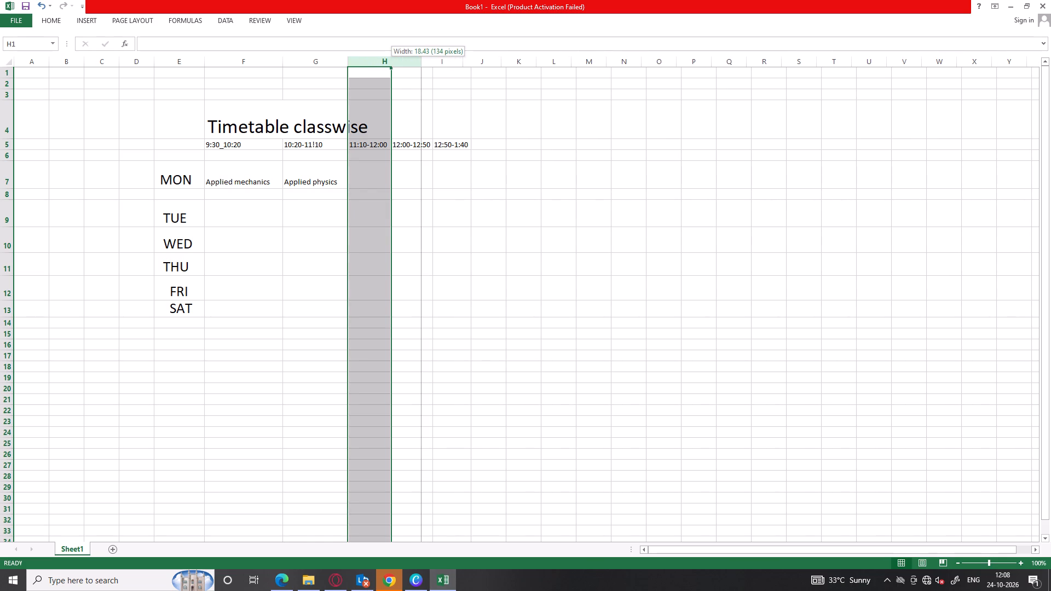
left_click_drag(421, 71, 434, 72)
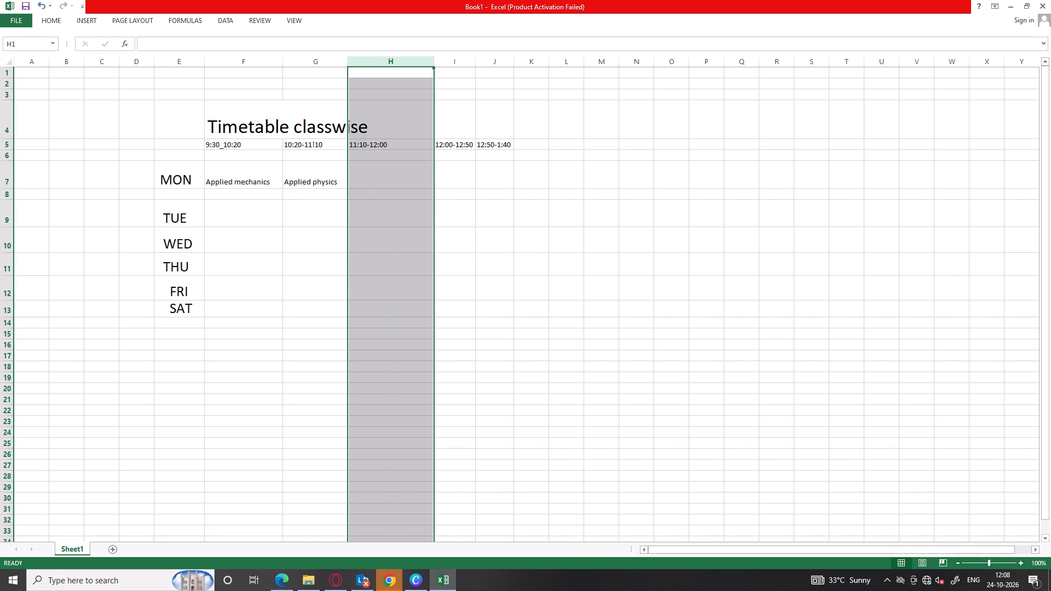
Enter "Introduction to it system" in cell H7 as Monday's third-period subject.
left_click(382, 189)
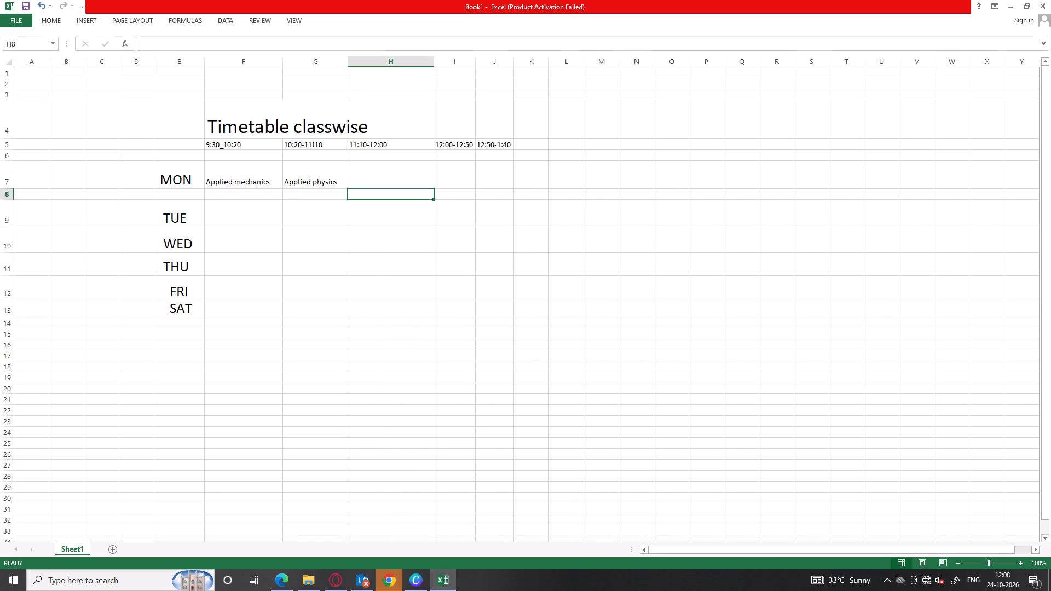
left_click(384, 182)
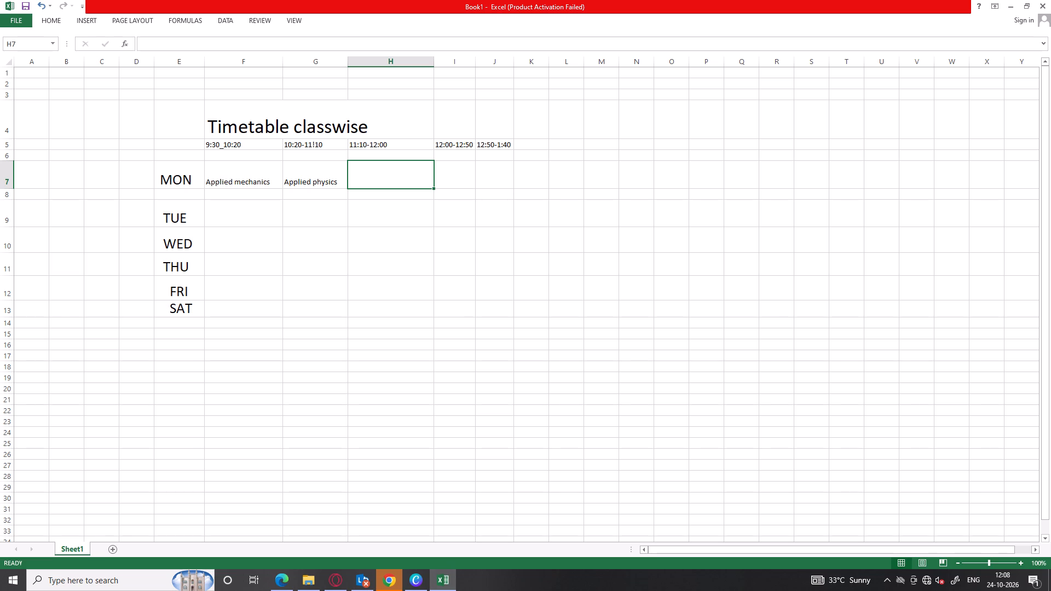
type("INtro")
type("duction to it")
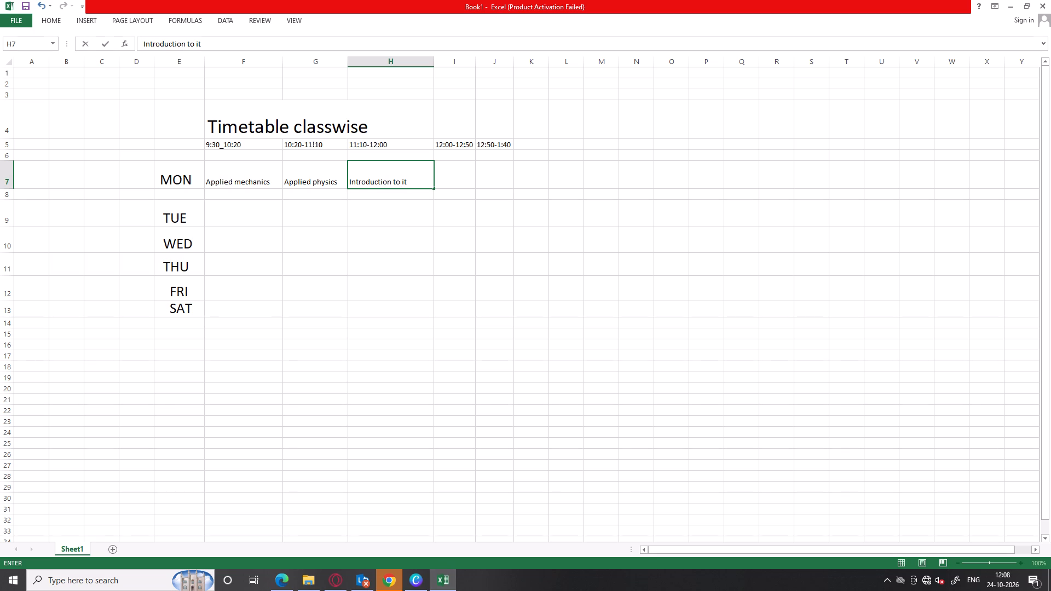
key("space")
type("system")
left_click(464, 177)
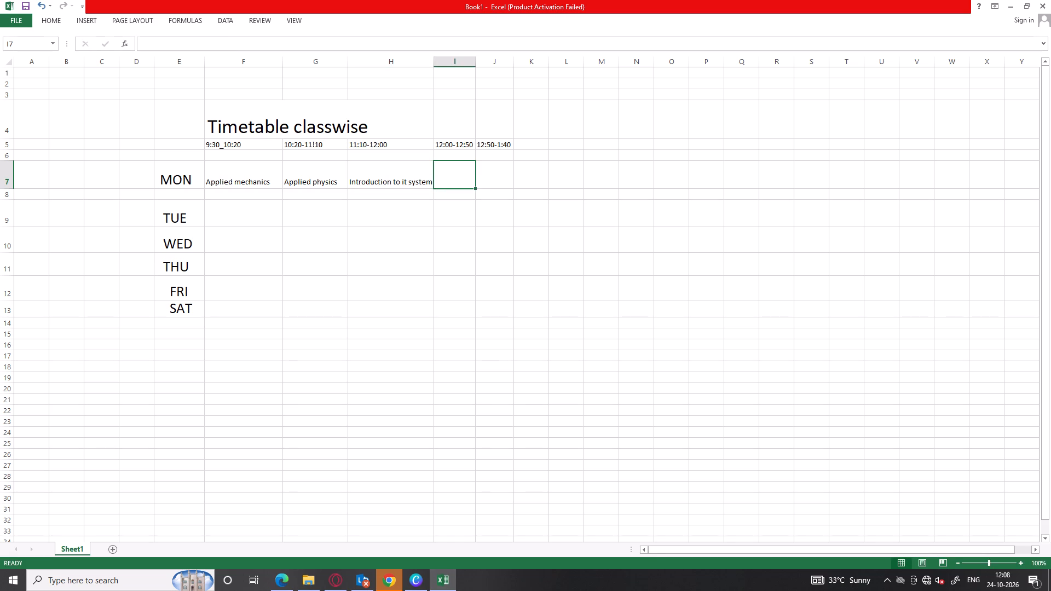
Widen column I, the 12:00-12:50 period, by about half its width.
left_click(470, 59)
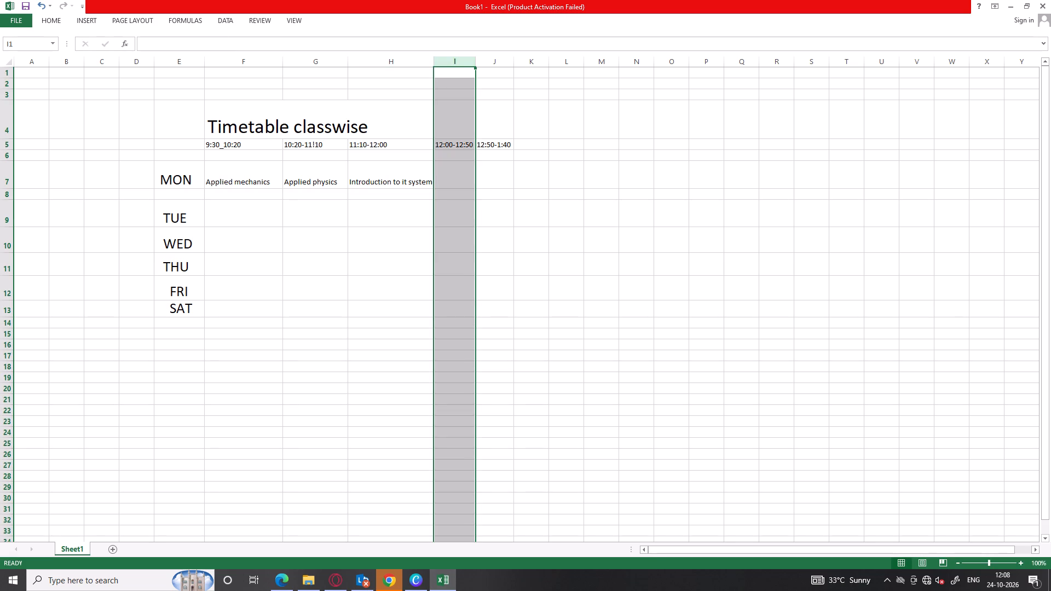
left_click_drag(478, 65, 501, 62)
Enter "LUNCH" in cell I7 for Monday's 12:00-12:50 period.
left_click(483, 185)
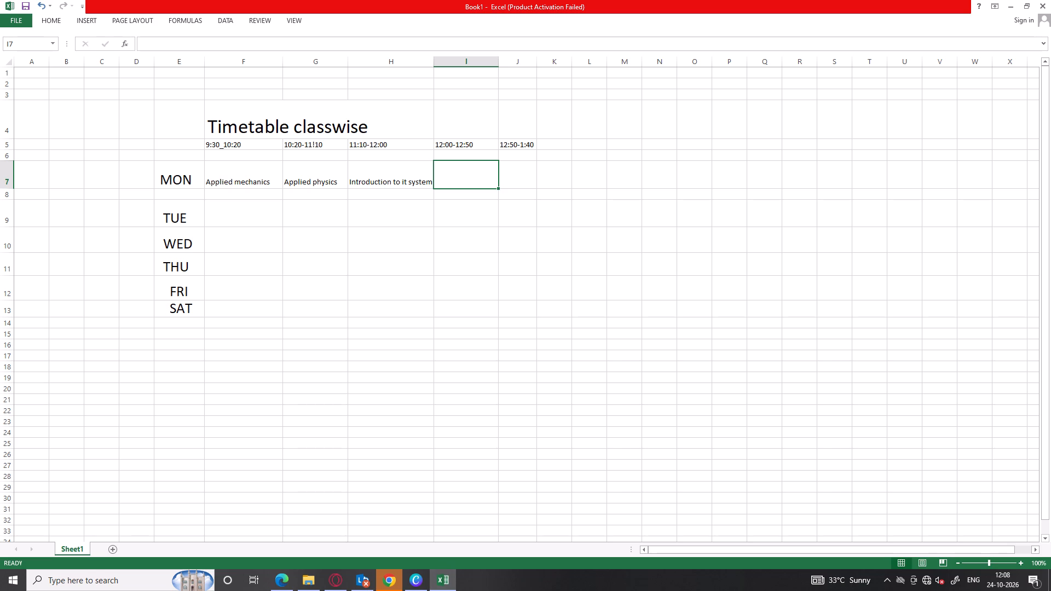
type("LUNCH")
Widen column J, the 12:50-1:40 period, to about double its width.
left_click(530, 51)
left_click(527, 62)
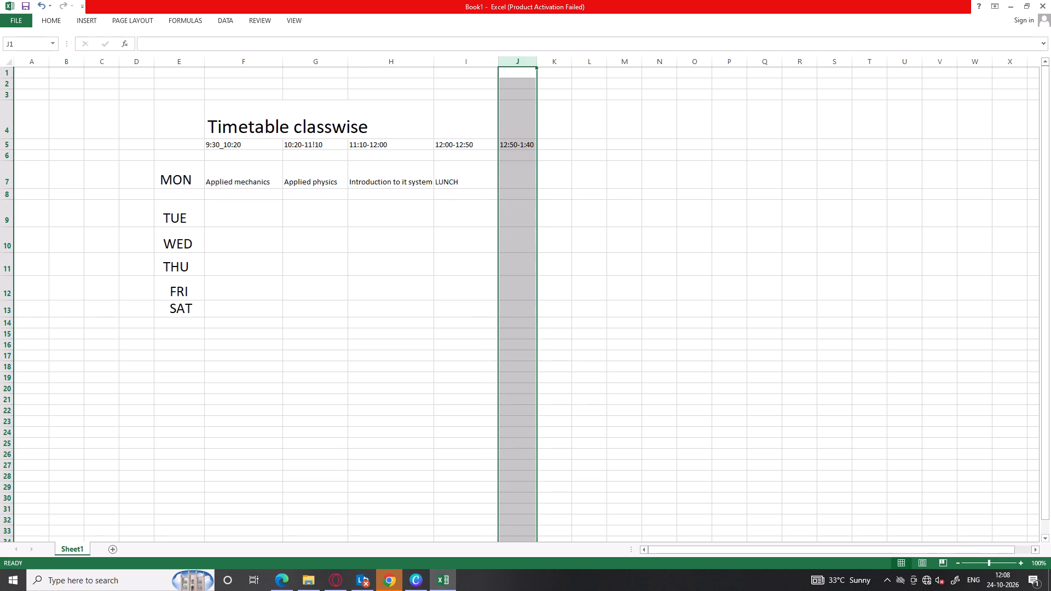
left_click_drag(535, 65, 561, 66)
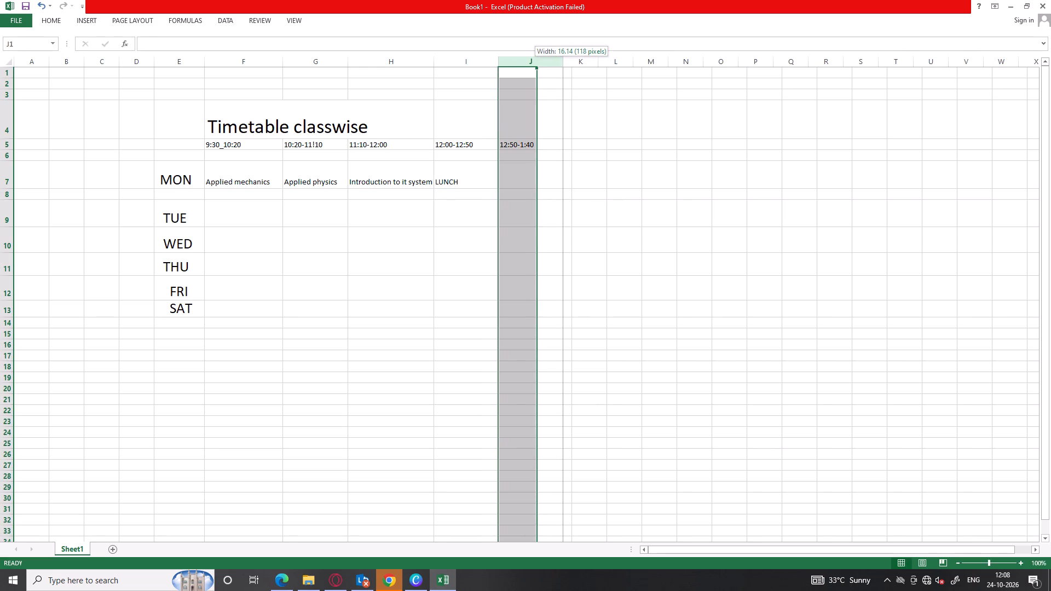
left_click_drag(561, 66, 572, 67)
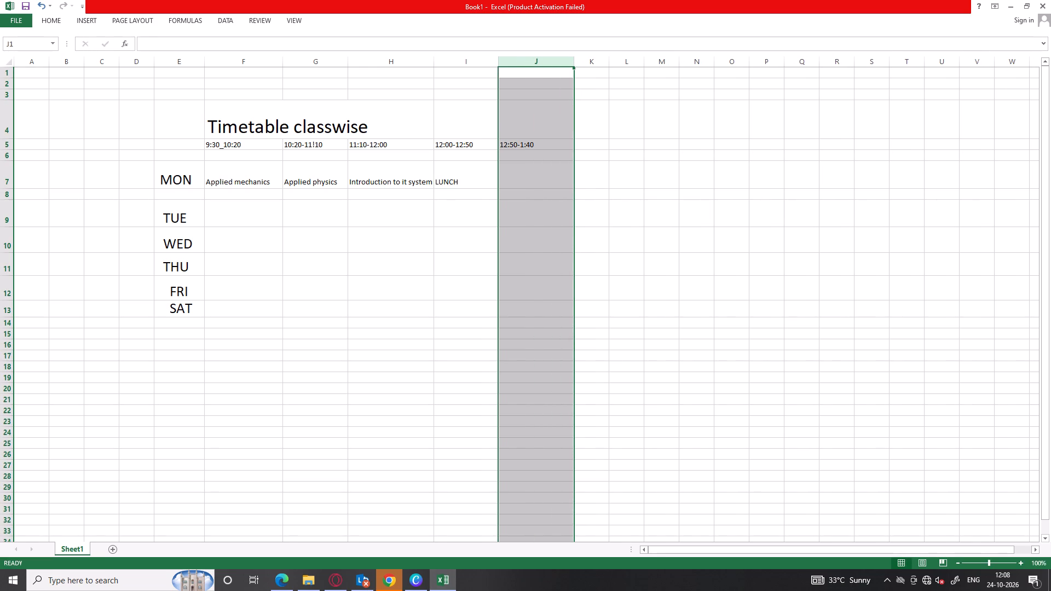
Enter "mathematics" in cell J7 as Monday's subject for the 12:50-1:40 period.
left_click(543, 179)
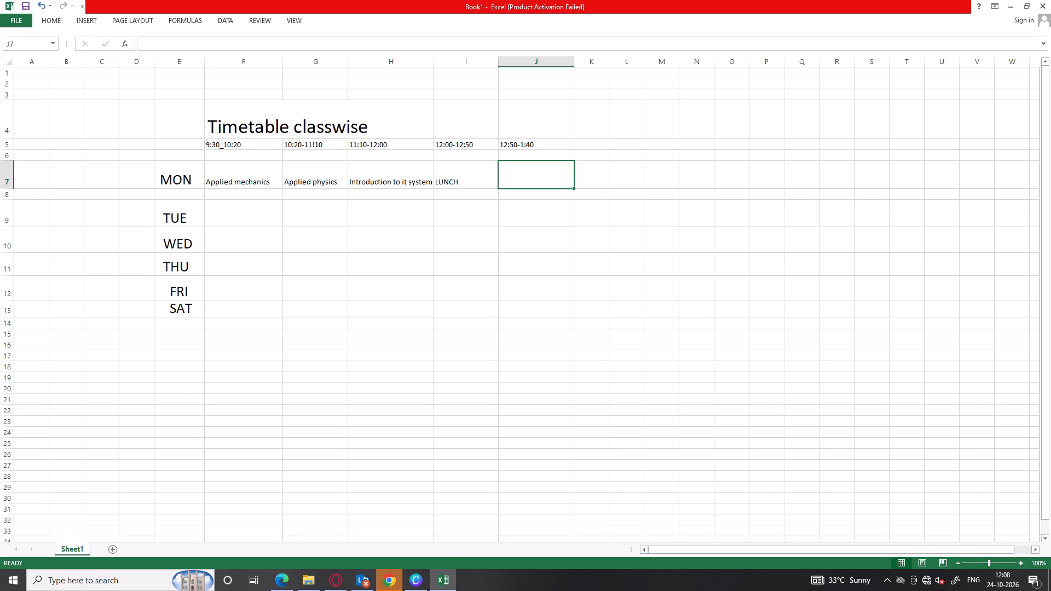
type("mathe")
type("matics")
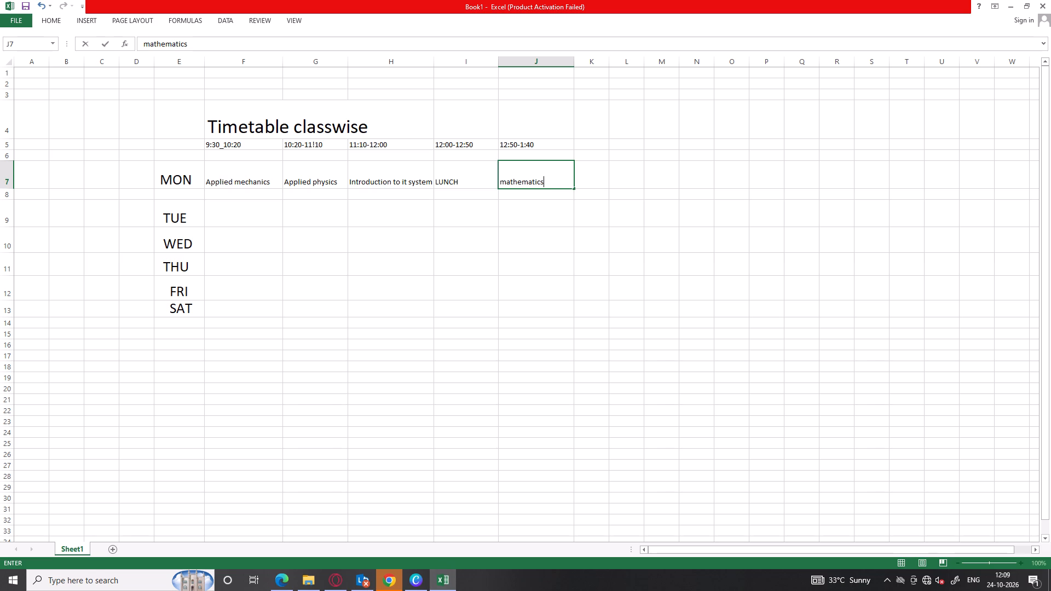
left_click(232, 210)
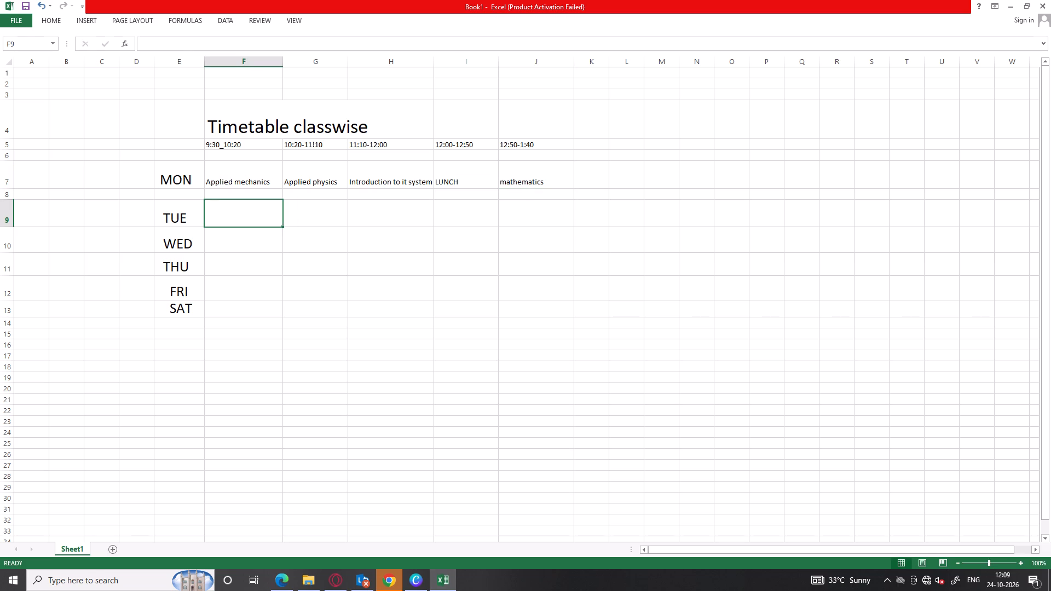
Widen column H slightly to leave a gap between "Introduction to it system" and "LUNCH".
left_click(388, 61)
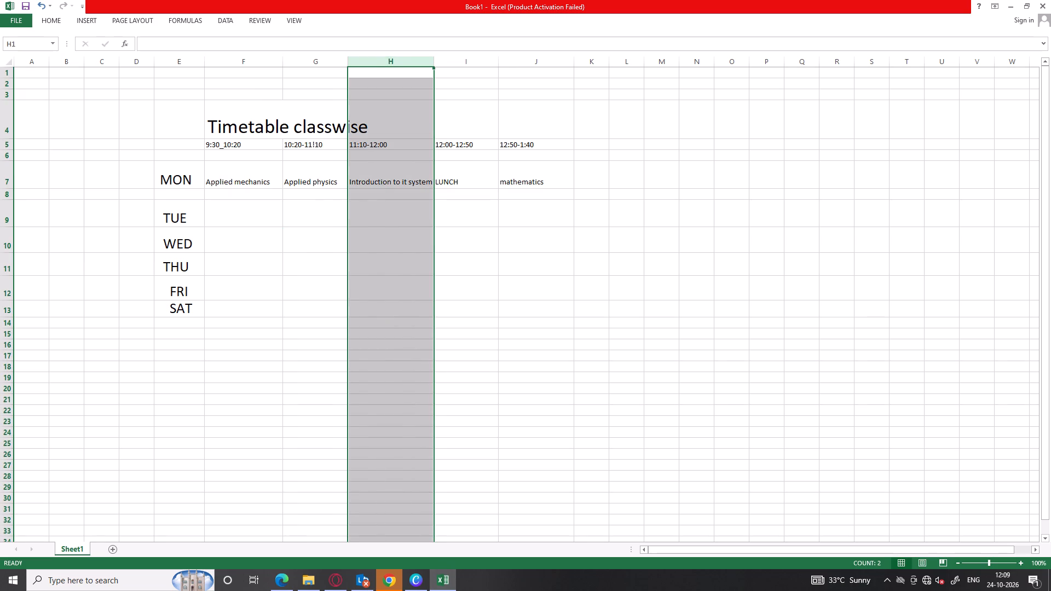
left_click_drag(434, 66, 439, 68)
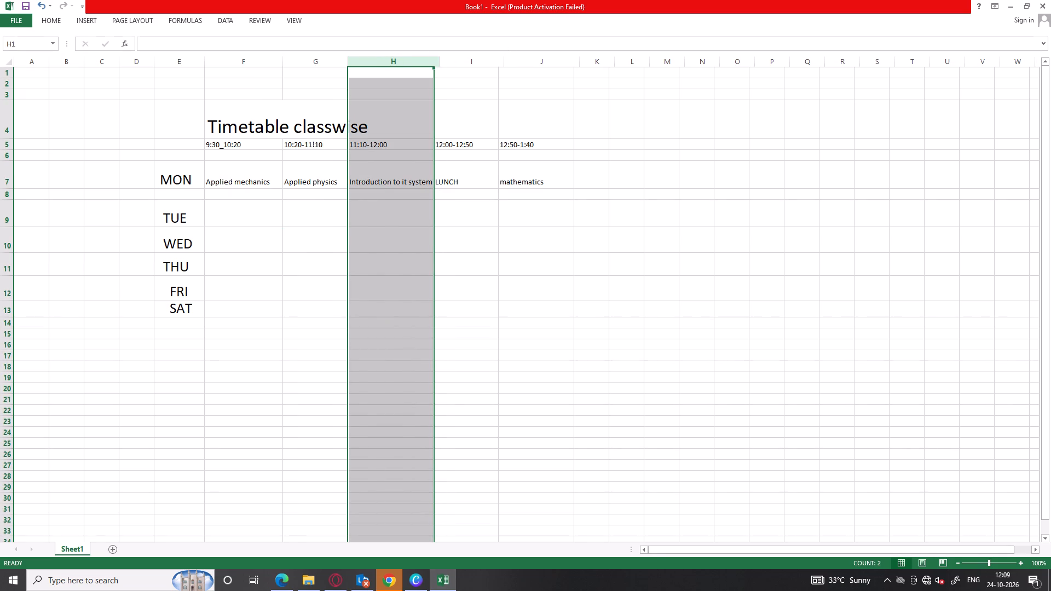
Enter "Appliec chemistry" in cell F9 as Tuesday's first-period subject.
left_click(255, 210)
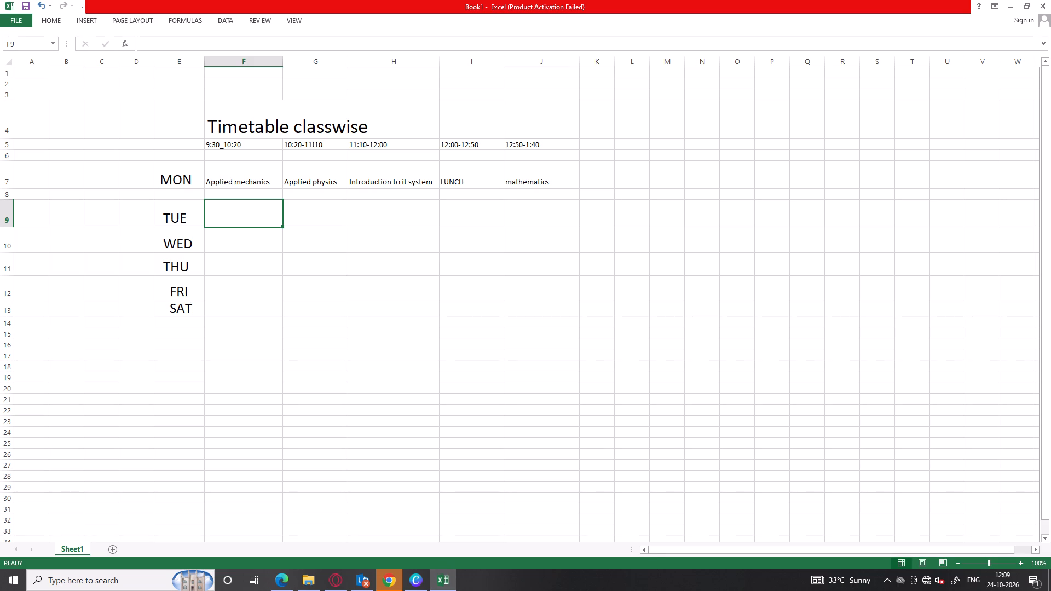
type("Appl")
type("iec chemis")
type("try")
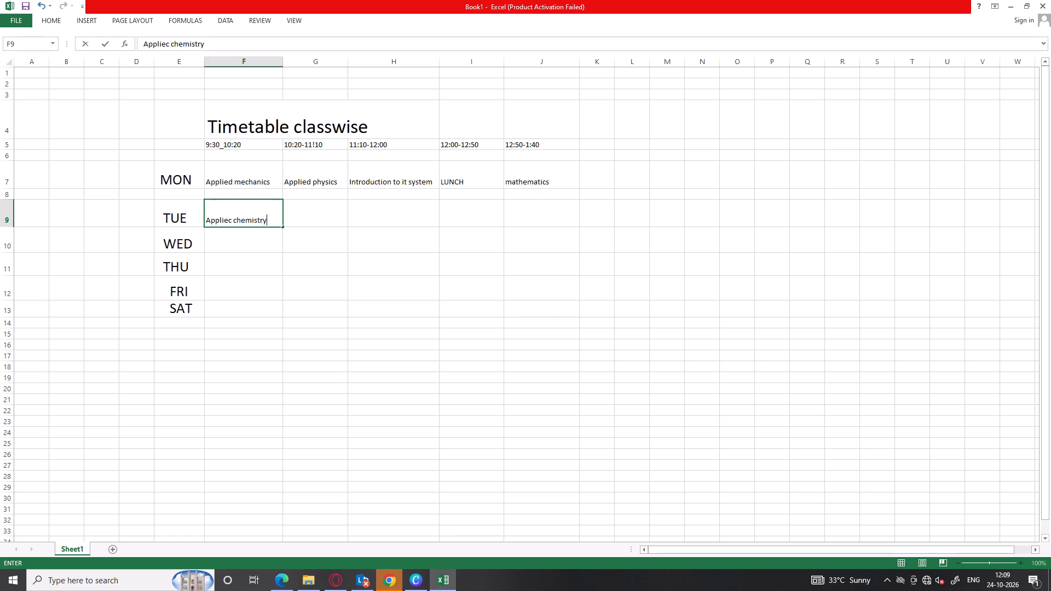
Enter "Applied physics" in cell F10 as Wednesday's first-period subject.
left_click(251, 247)
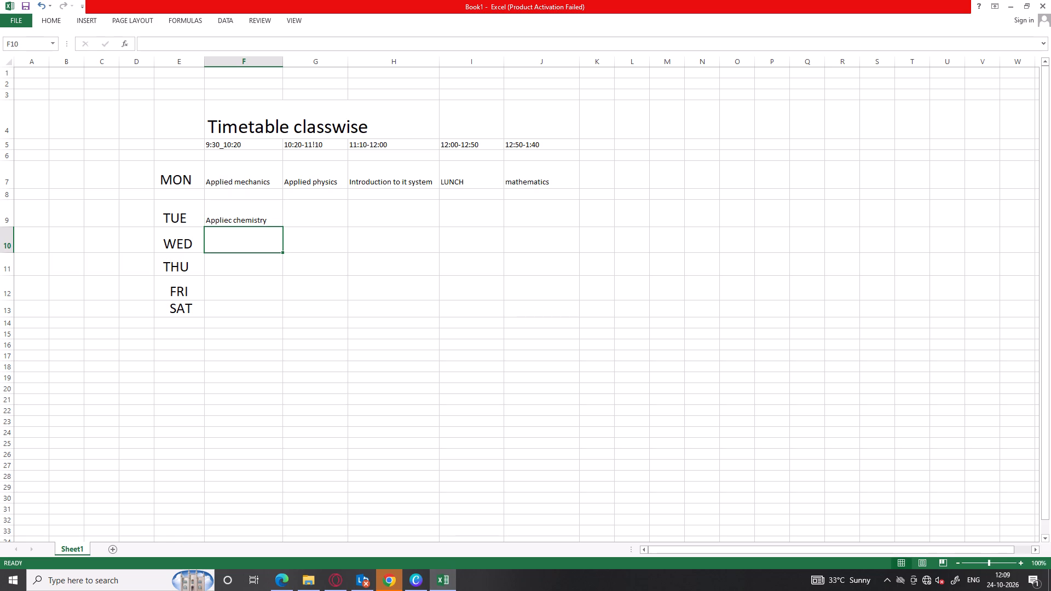
key("shift+a")
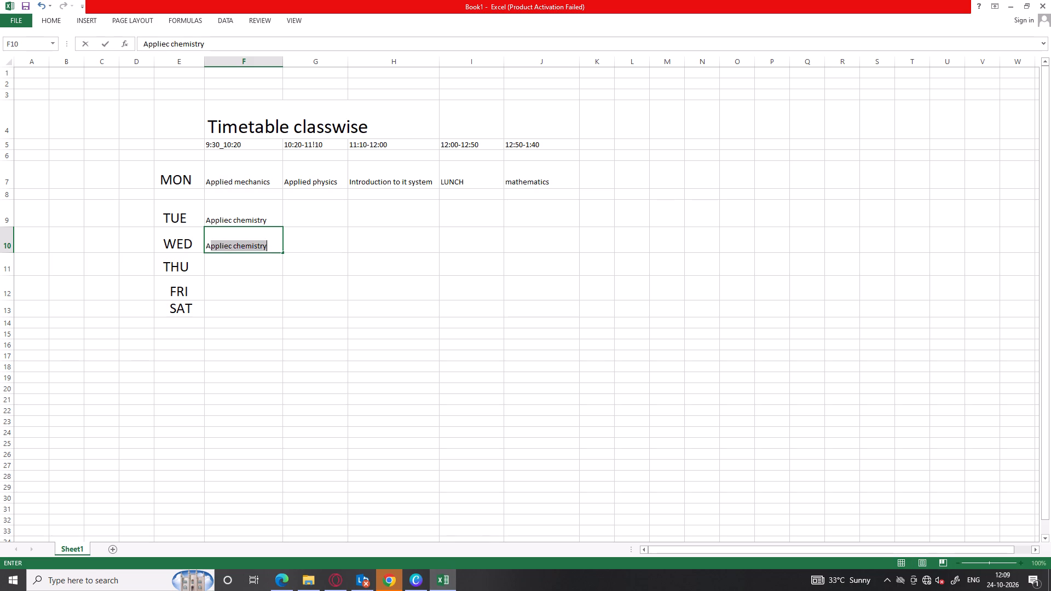
type("pplied phy")
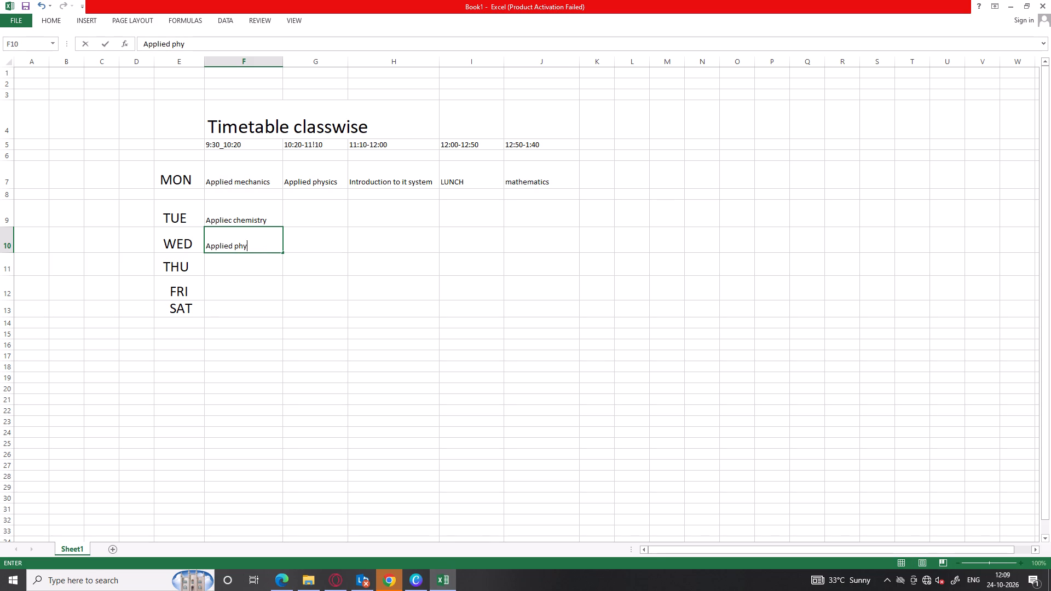
type("sics")
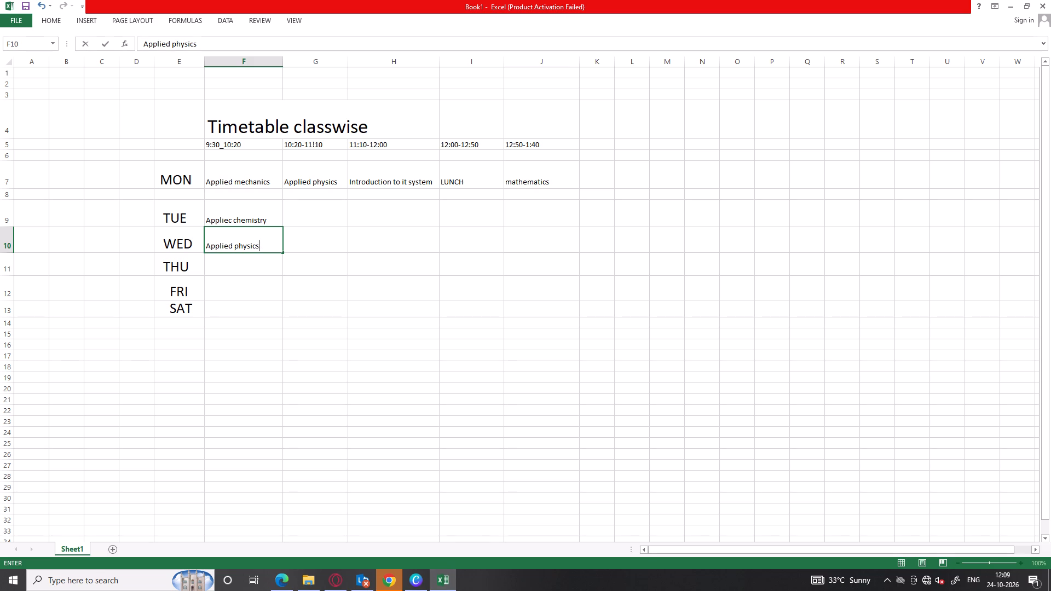
Enter "Applied mechanics" in cell F11 as Thursday's first-period subject.
left_click(245, 263)
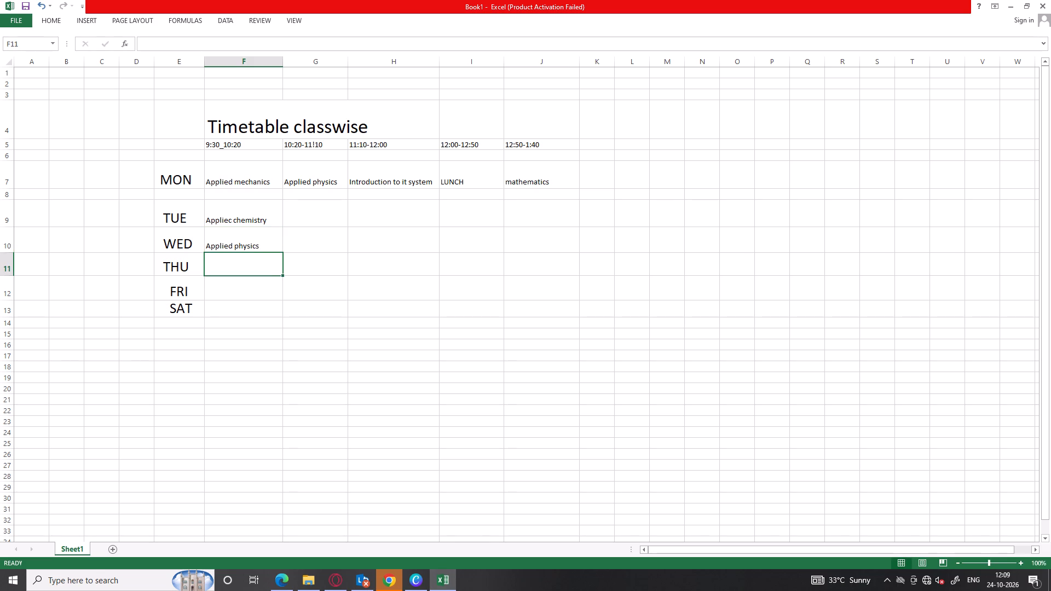
type("Applied")
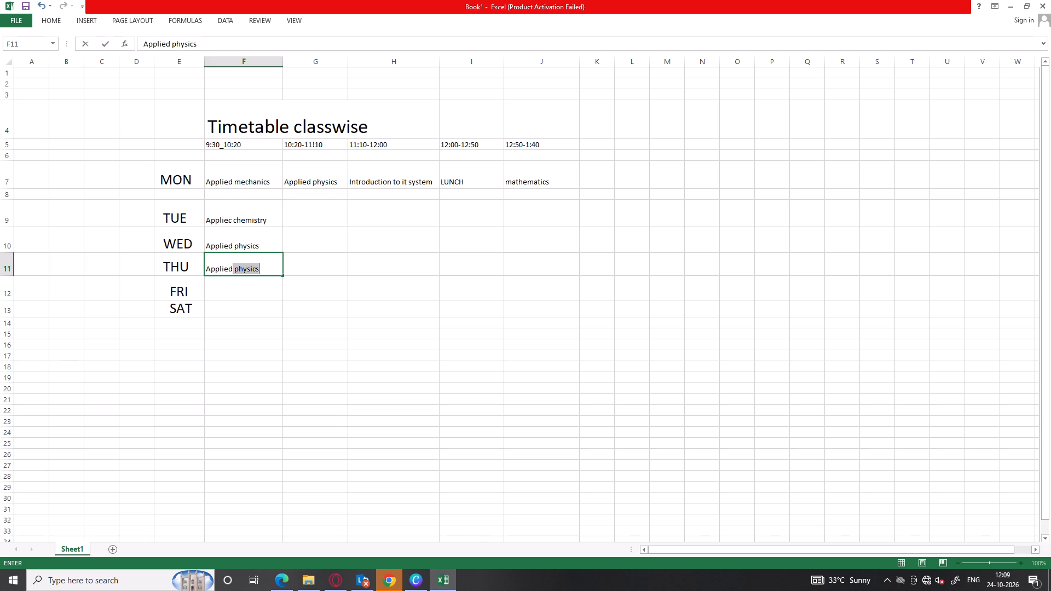
key("space")
type("mechanics")
Enter "physics lab" in cell F12 as Friday's first-period subject.
left_click(232, 292)
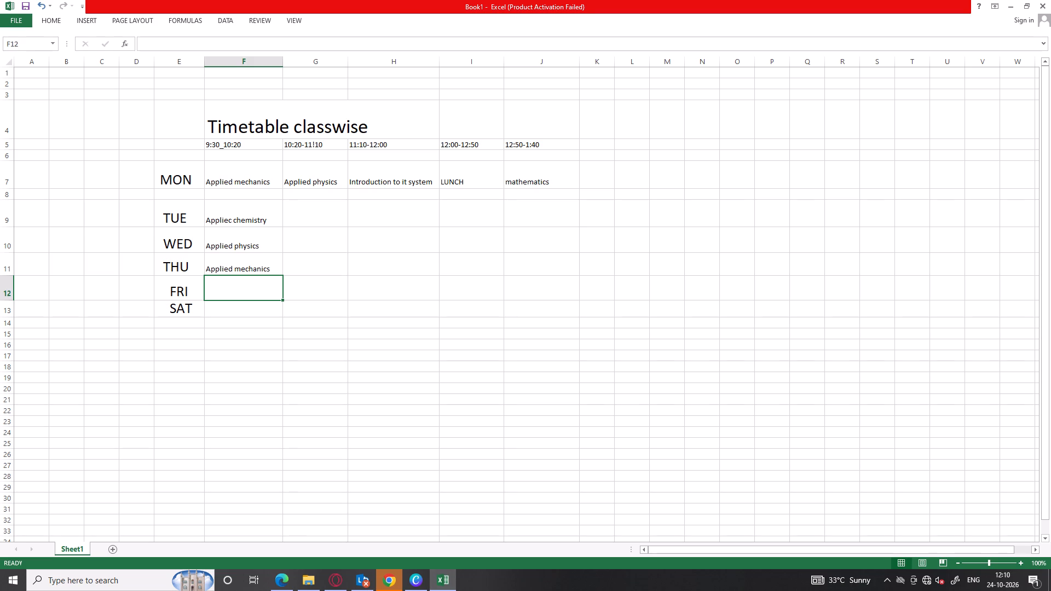
type("phy")
type("sics lab")
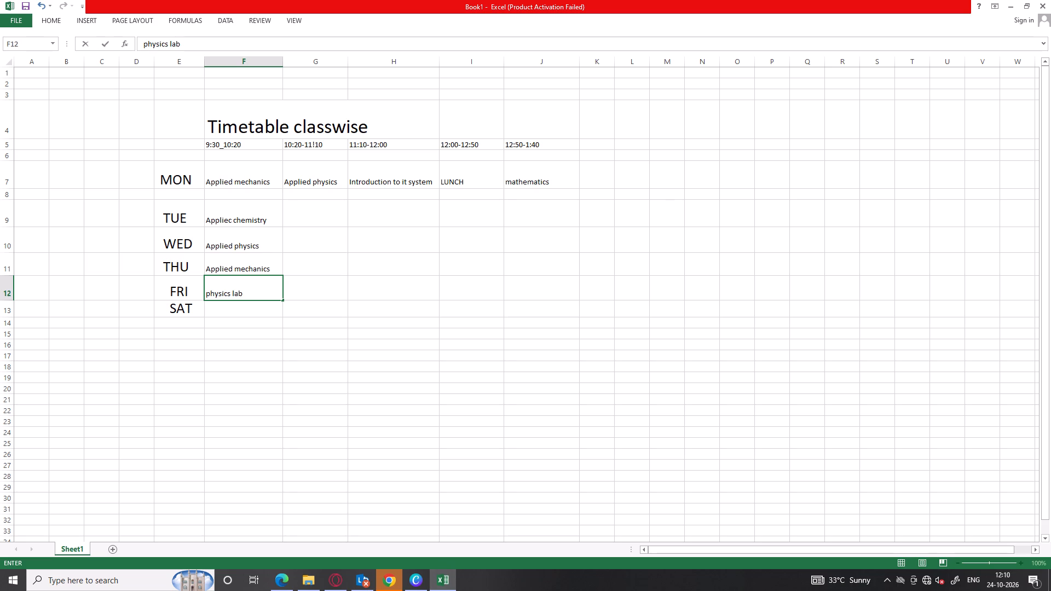
Enter "Mechanics lab" in cell F13 as Saturday's first-period subject.
left_click(230, 311)
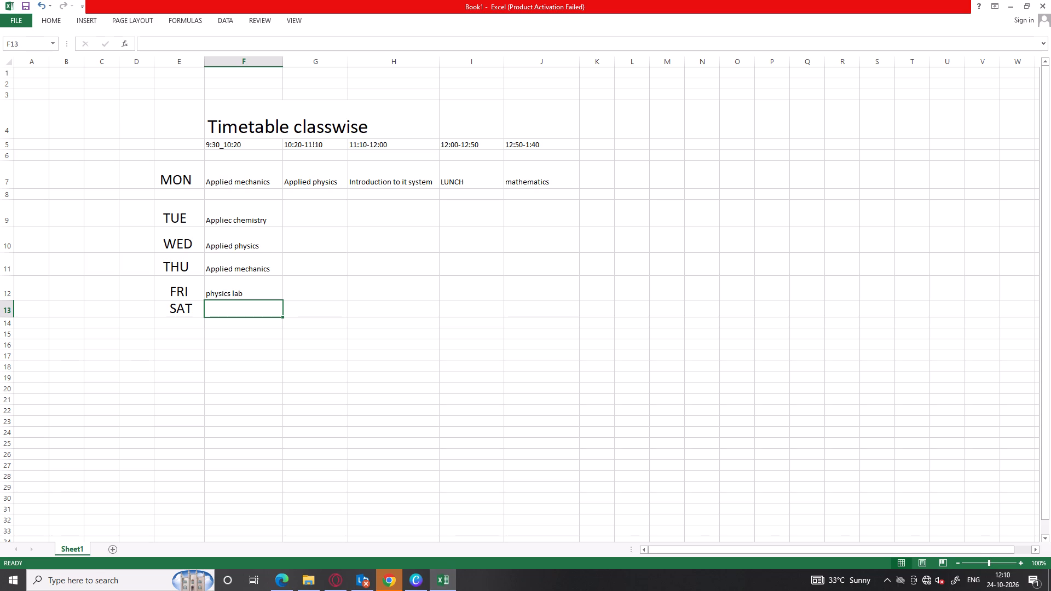
type("Mechanics l")
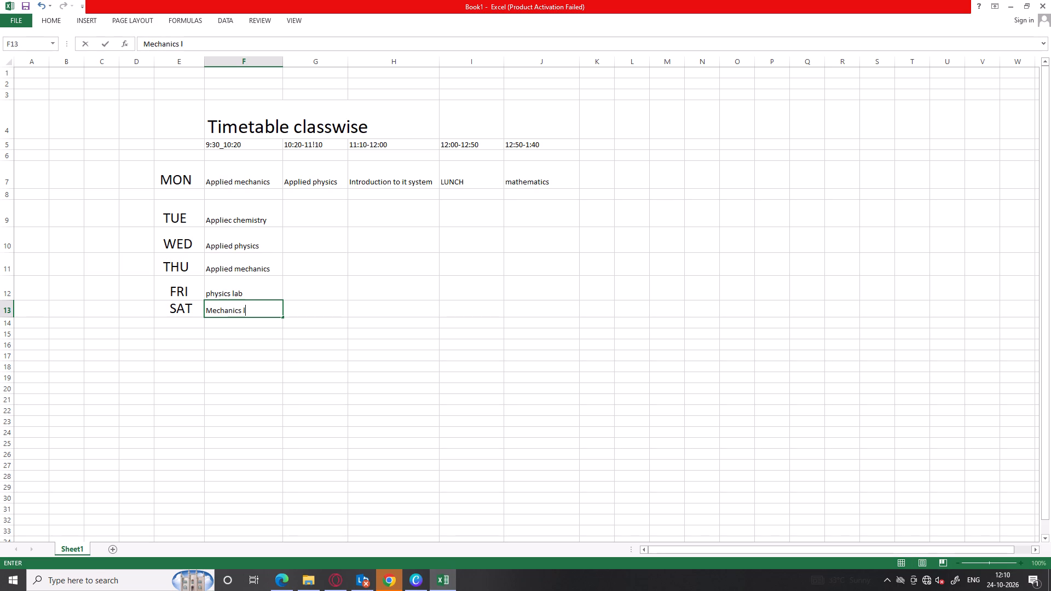
type("ab")
Enter "Applied mechanics" in cell G9 as Tuesday's second-period subject.
left_click(303, 218)
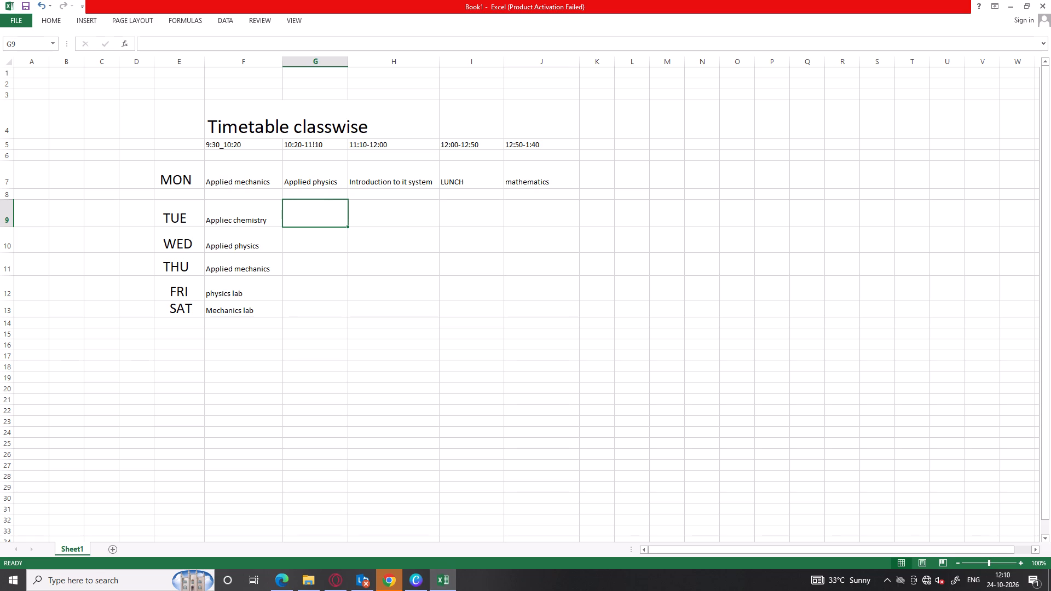
key("shift+a")
type("pplied")
key("space")
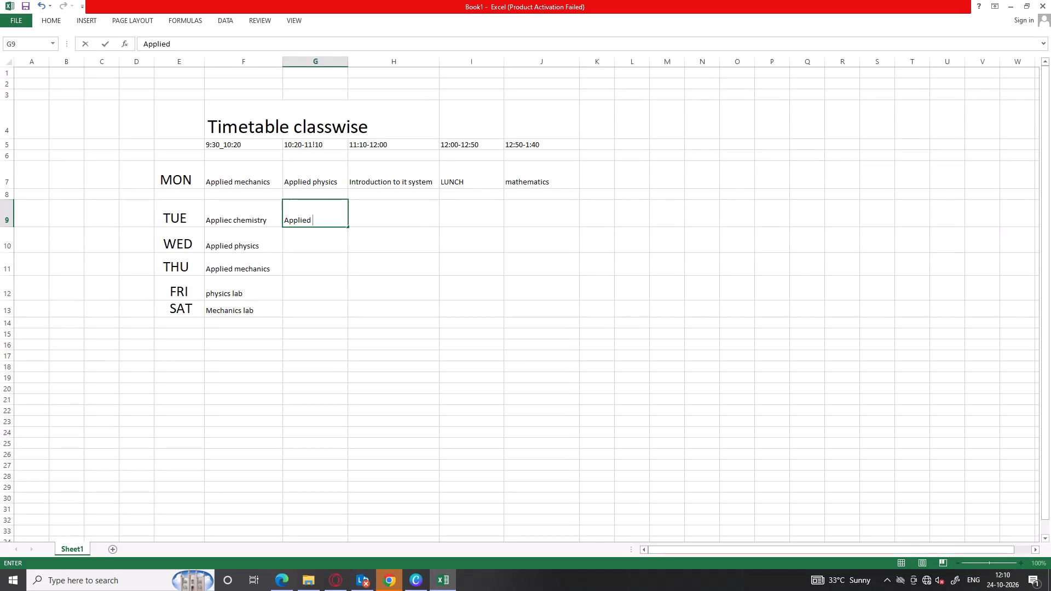
type("mechanics")
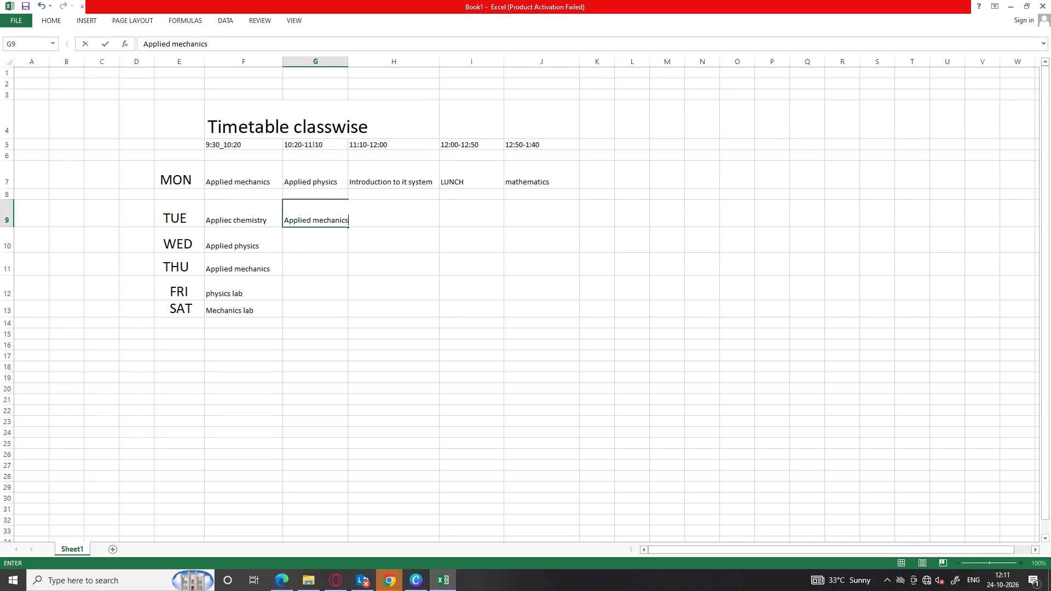
Widen column G slightly so that its longest subject name fits.
left_click(334, 246)
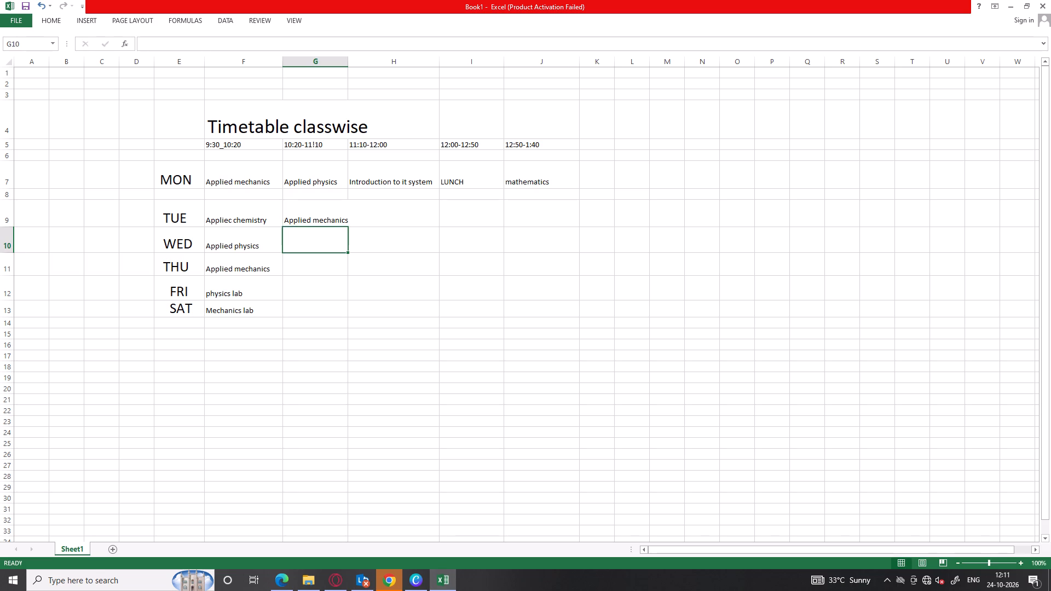
left_click(330, 62)
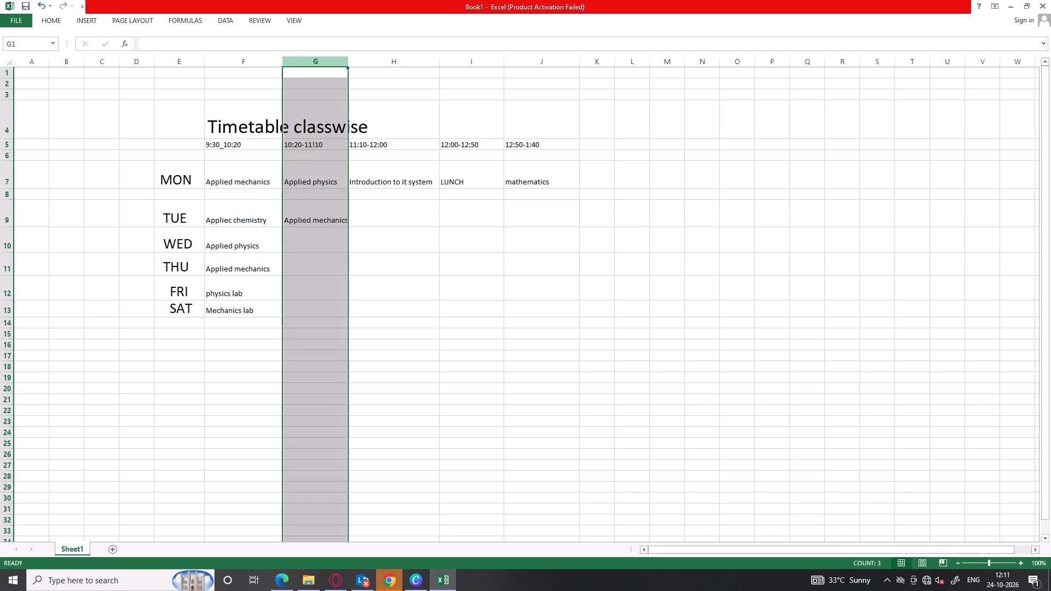
left_click(348, 63)
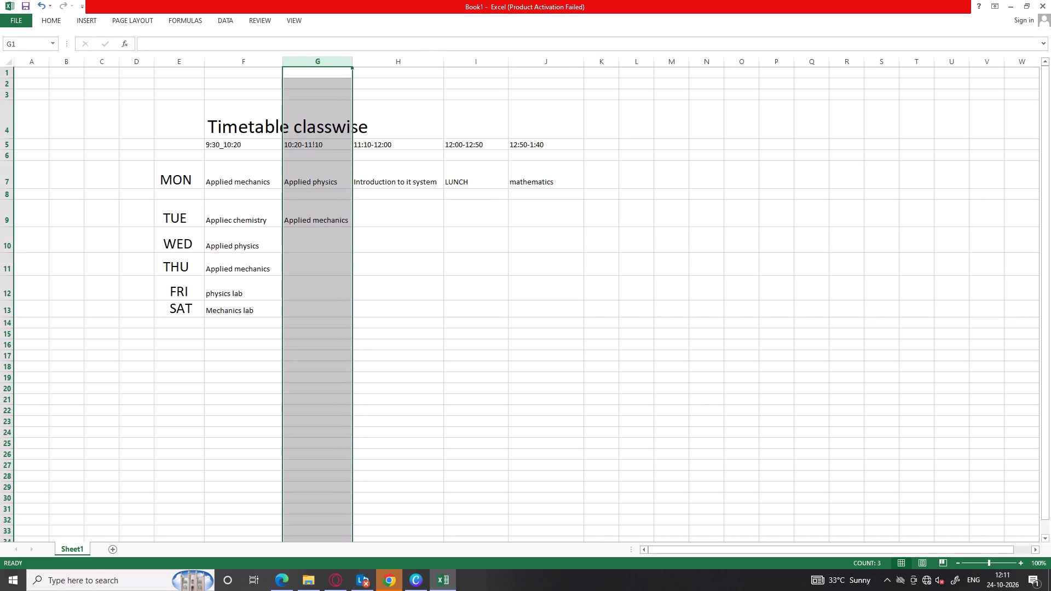
Enter "Mathematics" in cell G10 as Wednesday's second-period subject.
left_click(327, 242)
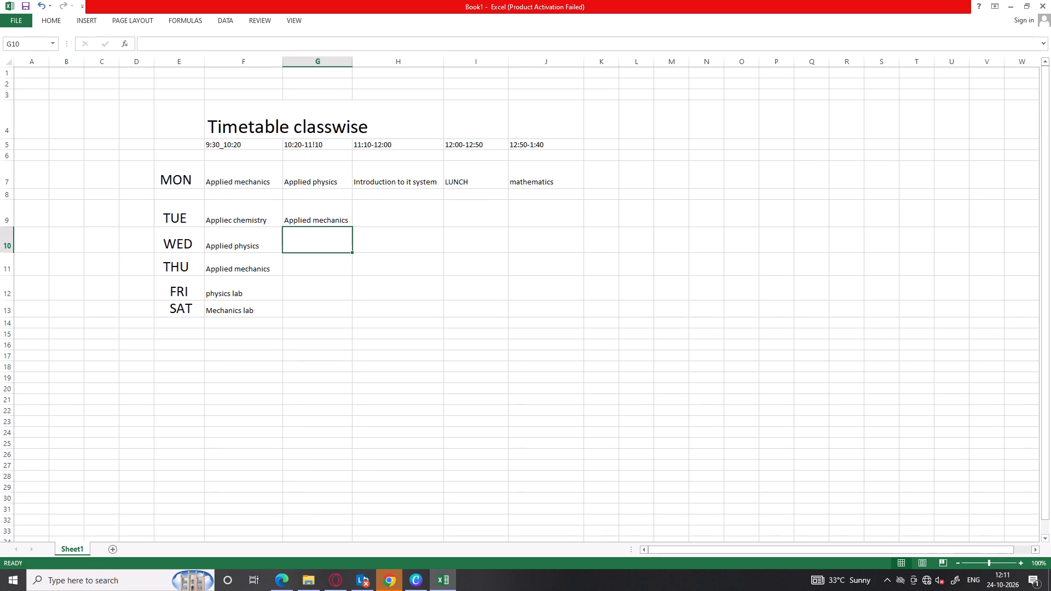
type("Ma")
type("thema")
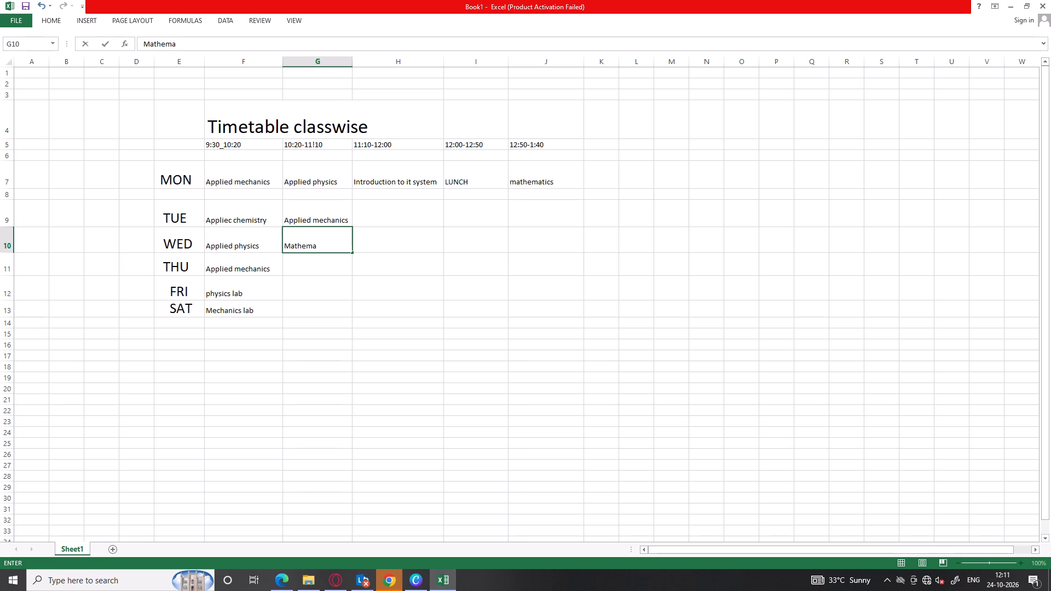
type("tics")
Enter "Applied physics" in cell G11 as Thursday's second-period subject.
left_click(324, 260)
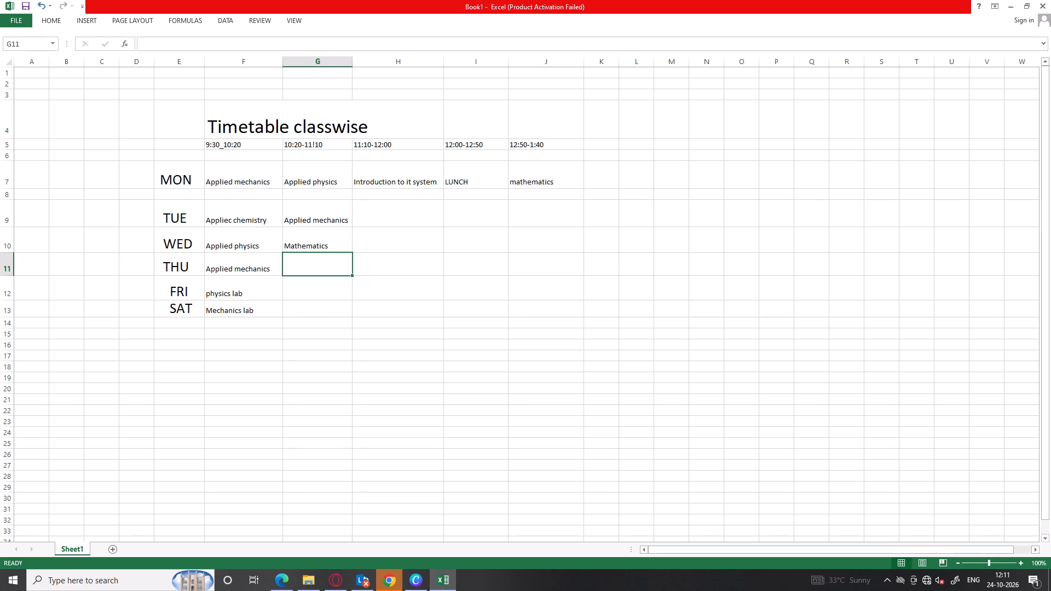
type("Aoo")
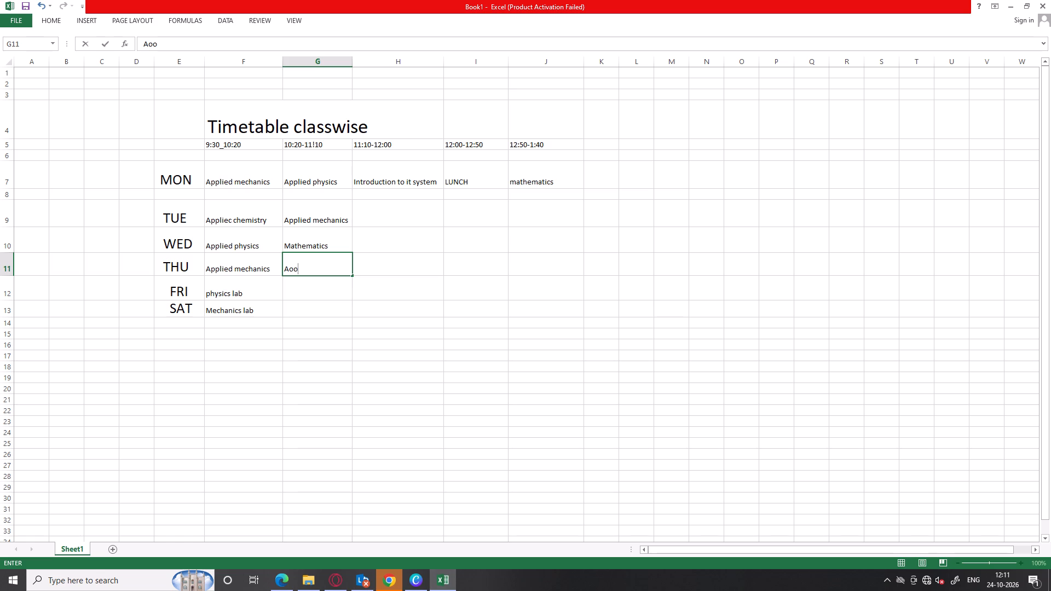
key("BackSpace")
key("BackSpace")
type("pplied pht")
key("BackSpace")
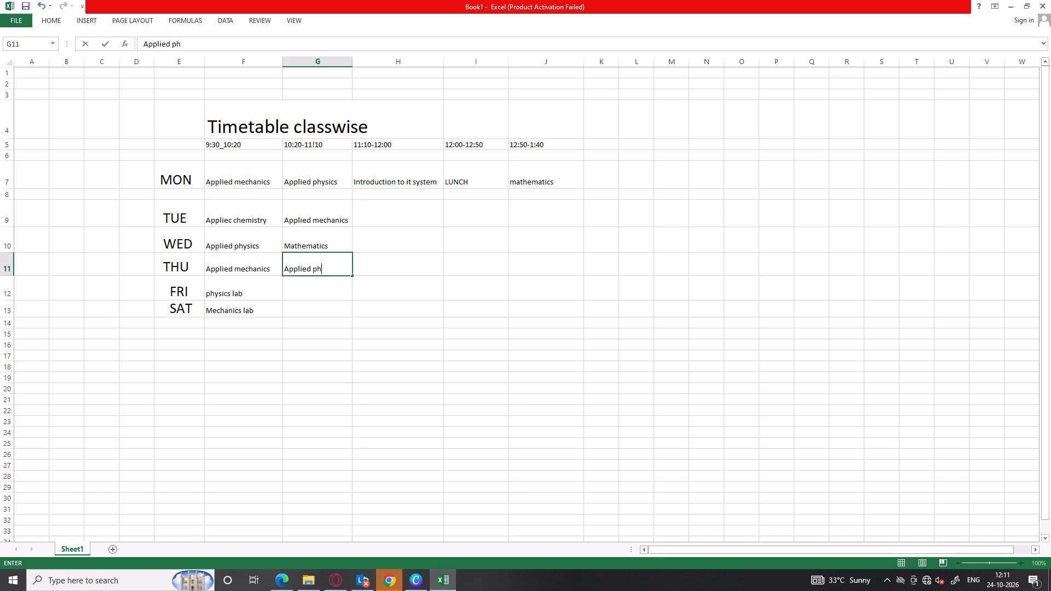
key("y")
type("sics")
Enter "Appliec chemistry" in cell G12 as Friday's second-period subject.
left_click(317, 289)
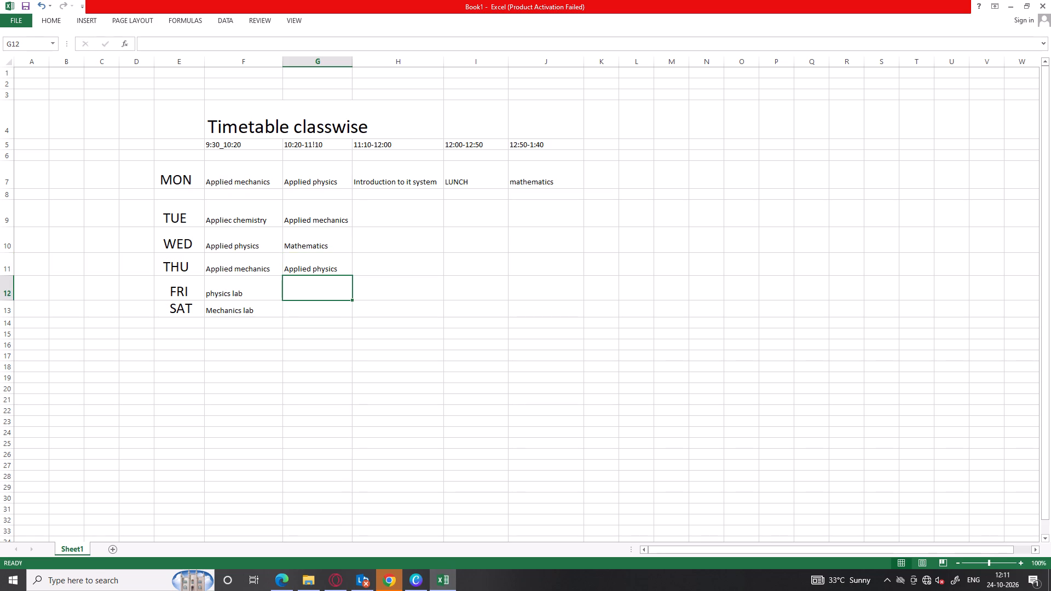
key("shift+m")
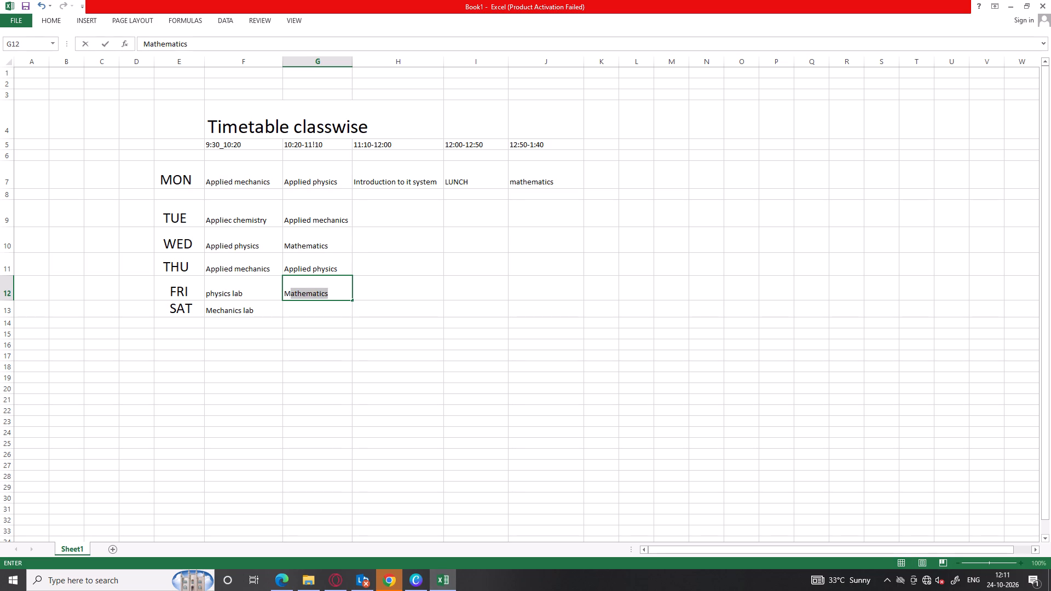
key("BackSpace")
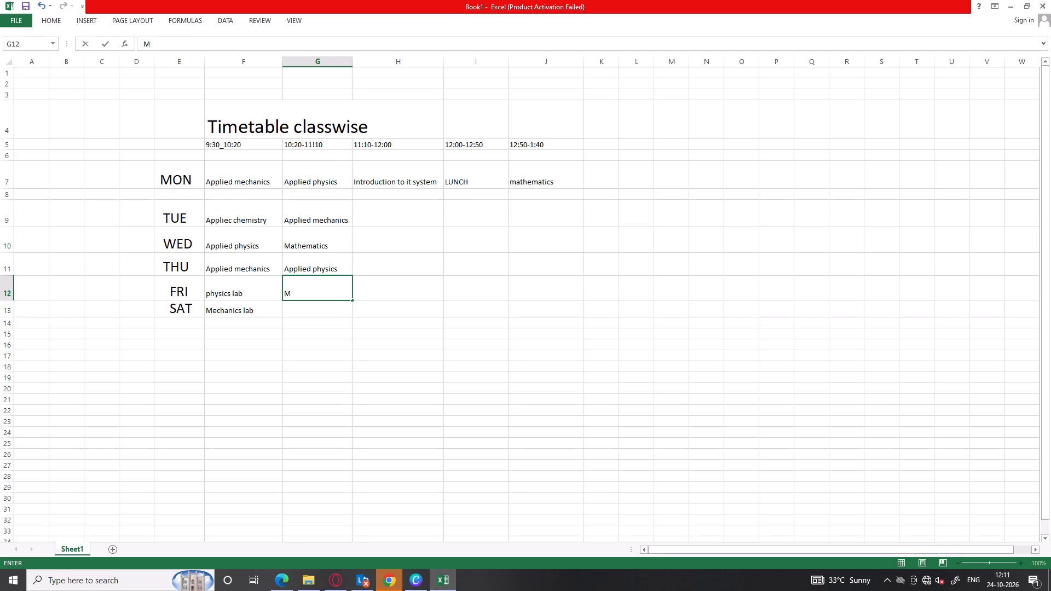
key("BackSpace")
key("shift+a")
type("ppliec che")
type("mistry")
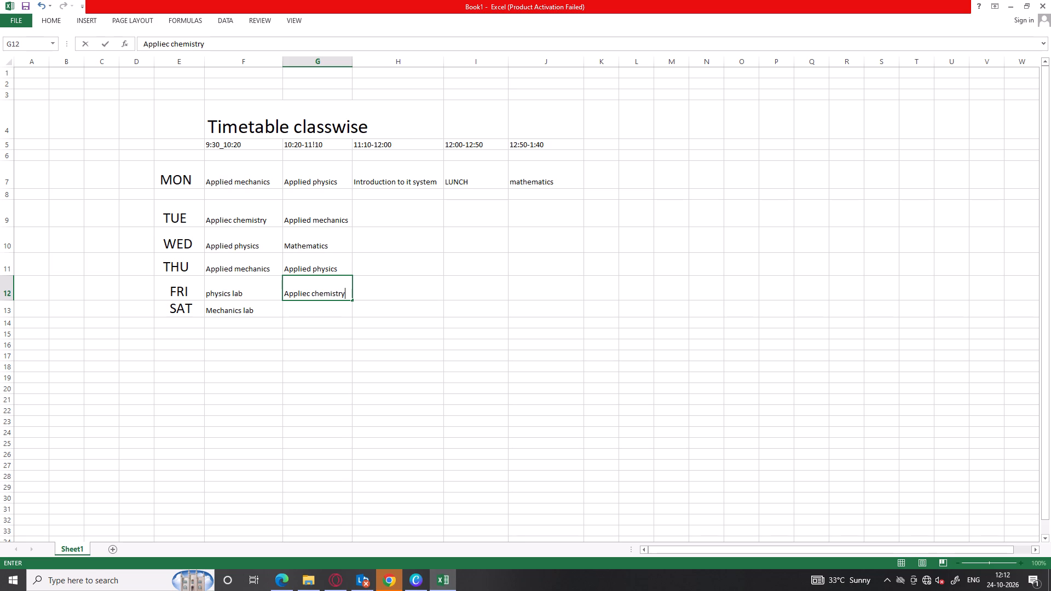
Enter "IT system lab" in cell G13 as Saturday's second-period subject.
left_click(317, 317)
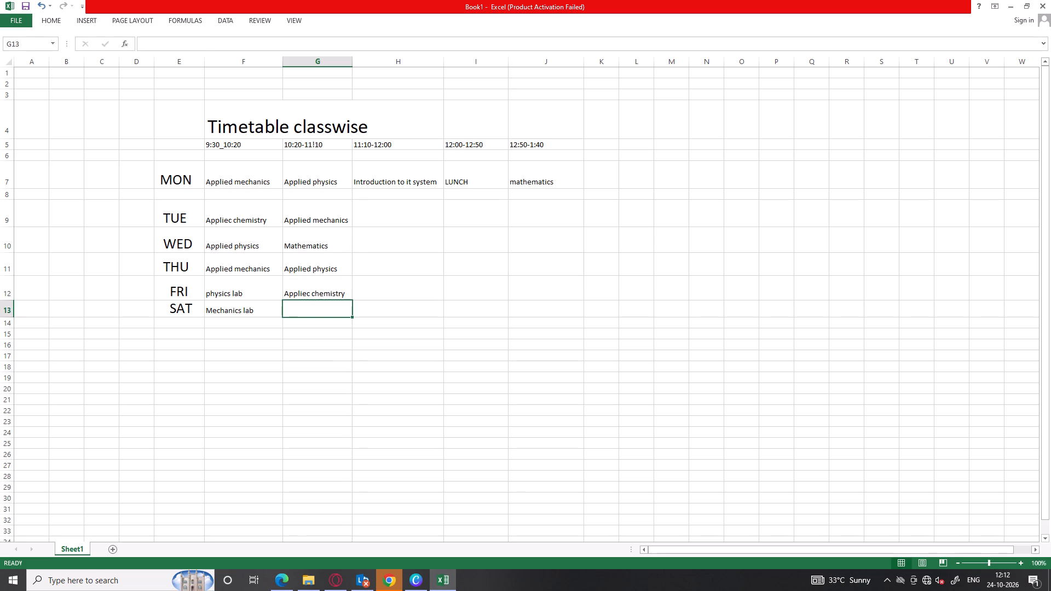
type("IT")
key("space")
type("system lab")
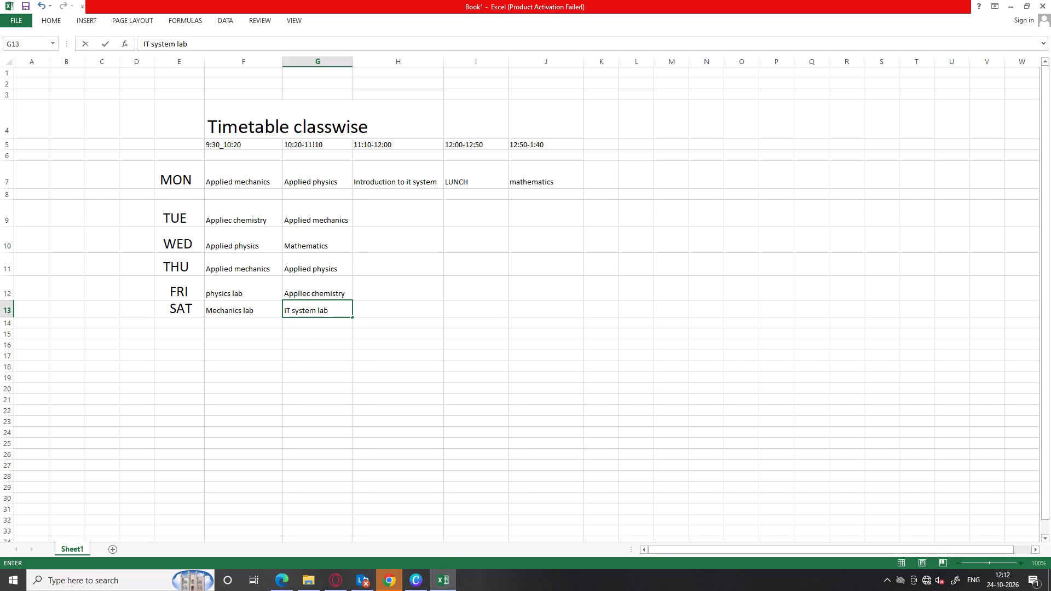
Enter "LUNCH" in cell H13 for Saturday's 11:10-12:00 period.
left_click(379, 314)
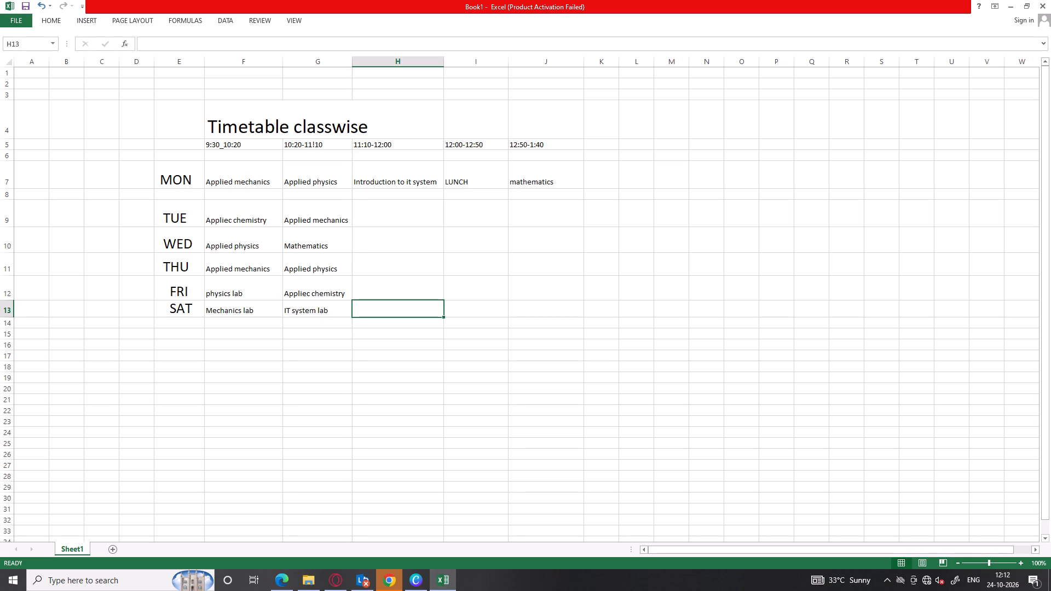
type("LUNCH")
Enter "applied mechanics" in cell I13 as Saturday's 12:00-12:50 subject.
left_click(463, 315)
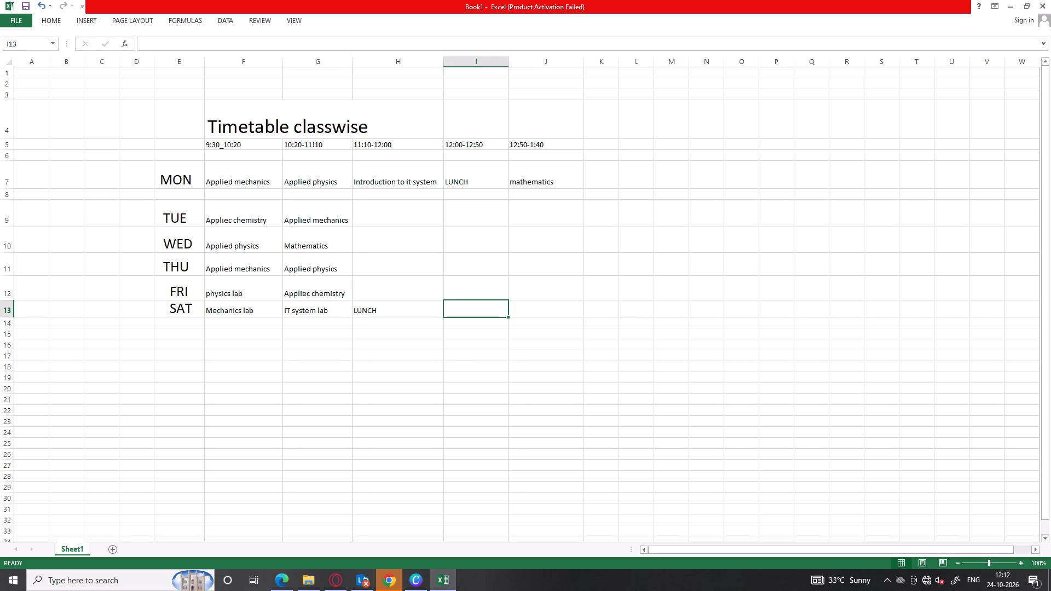
key("a")
type("pplied mechanics")
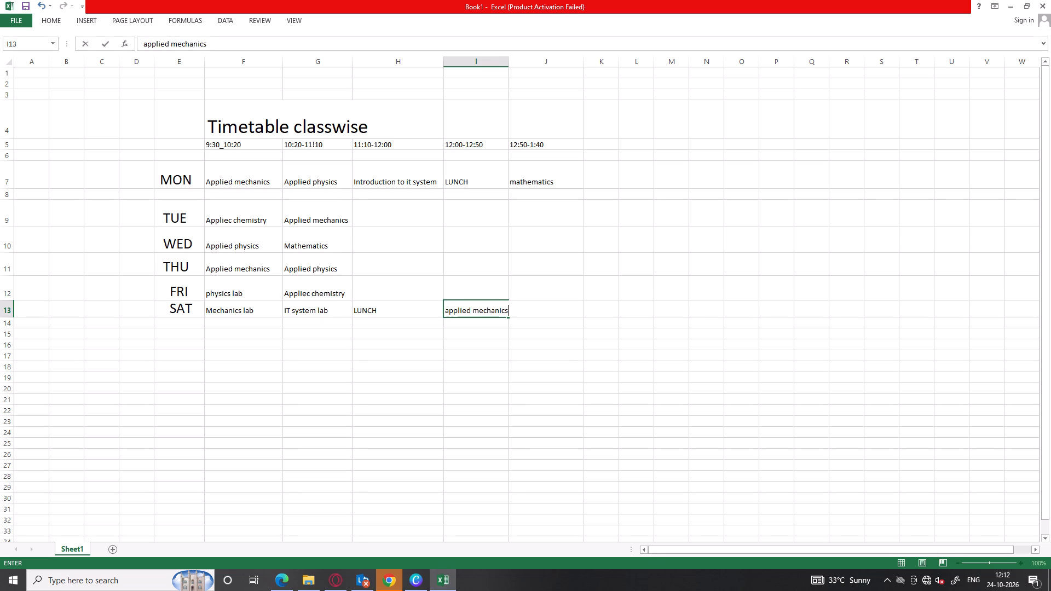
Enter "Appled physics" in cell J13 as Saturday's 12:50-1:40 subject.
left_click(547, 318)
left_click(547, 305)
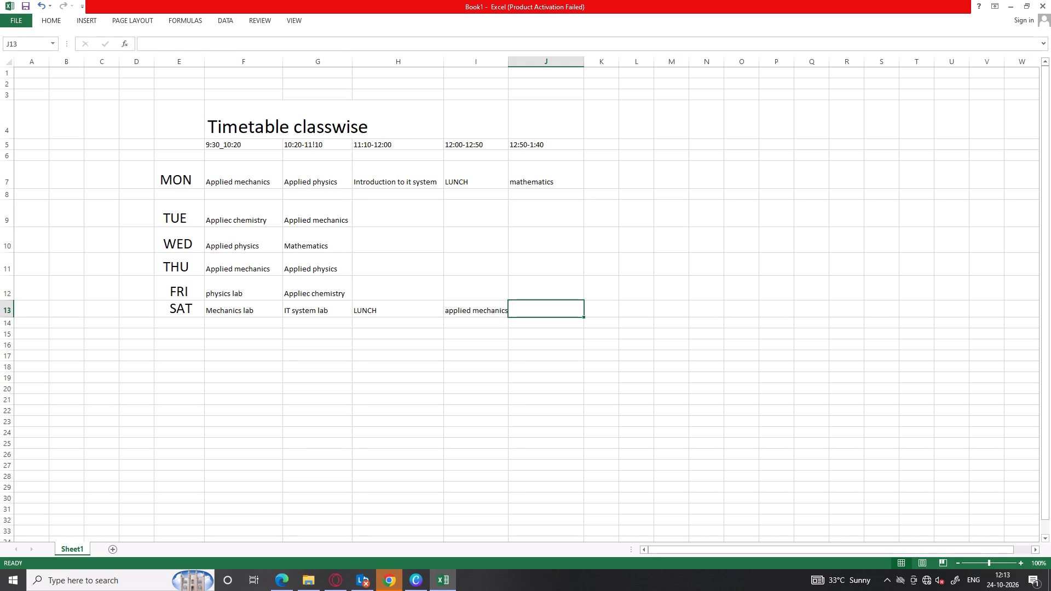
type("Appl")
key("e")
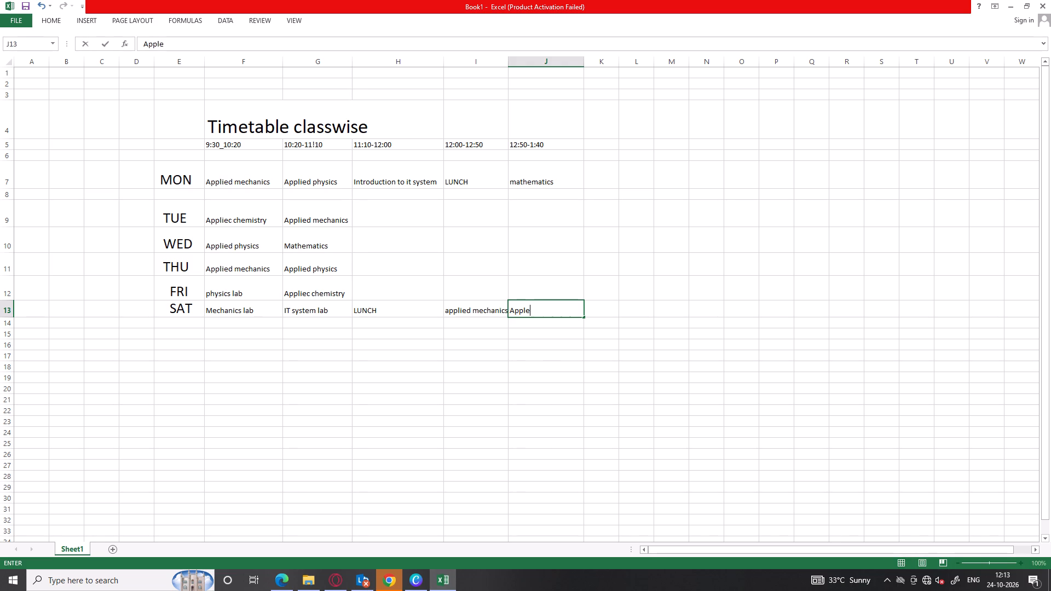
type("d")
key("space")
type("phy")
type("sics")
Enter "Mathematics" in cell H12 as Friday's 11:10-12:00 subject.
left_click(405, 282)
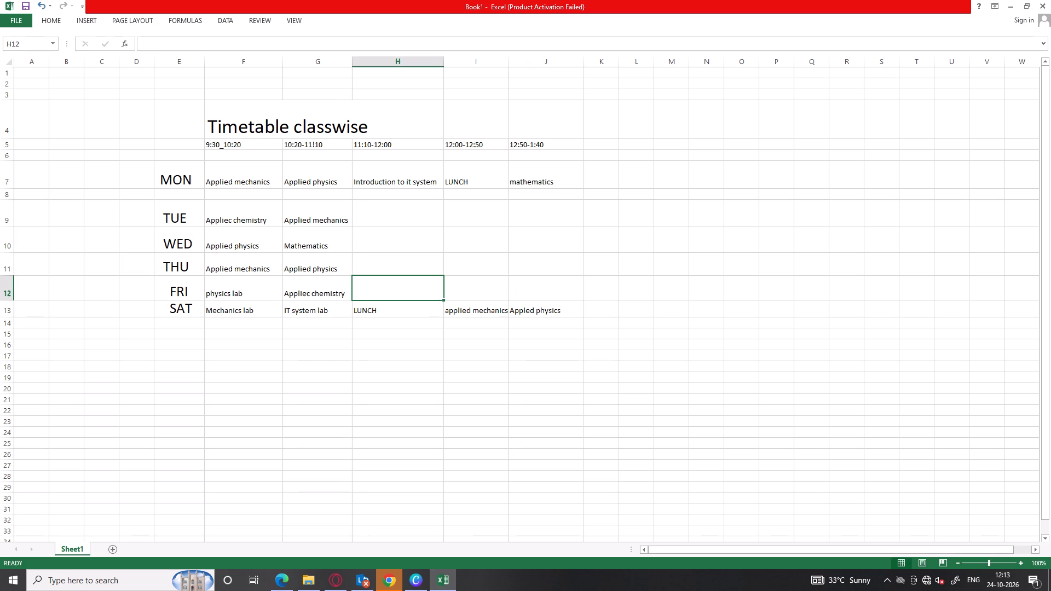
type("Ma")
type("thematics")
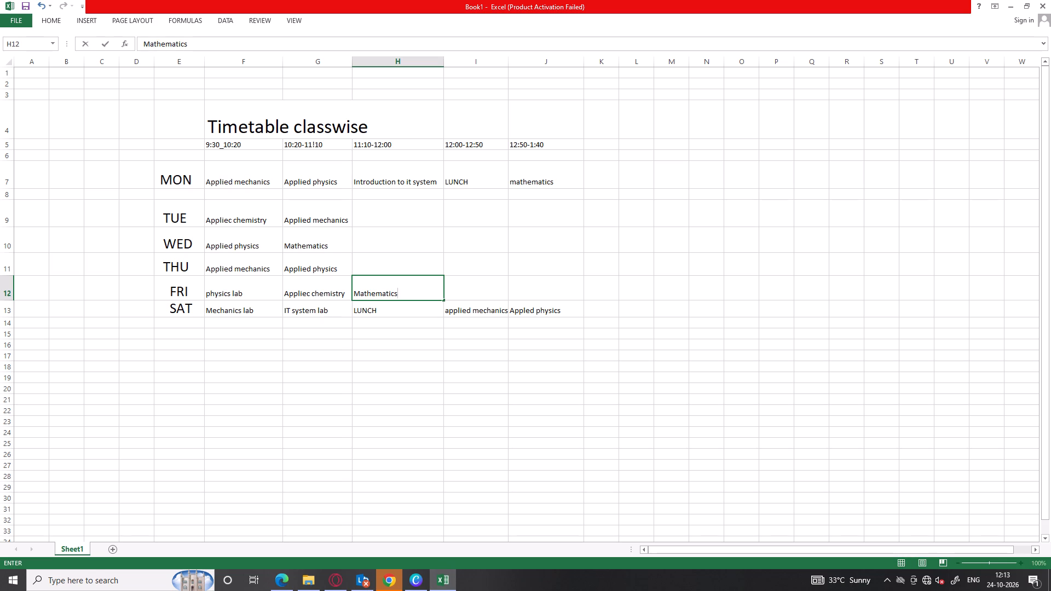
Enter "Applied chemistry" in cell H11 as Thursday's 11:10-12:00 subject.
left_click(402, 261)
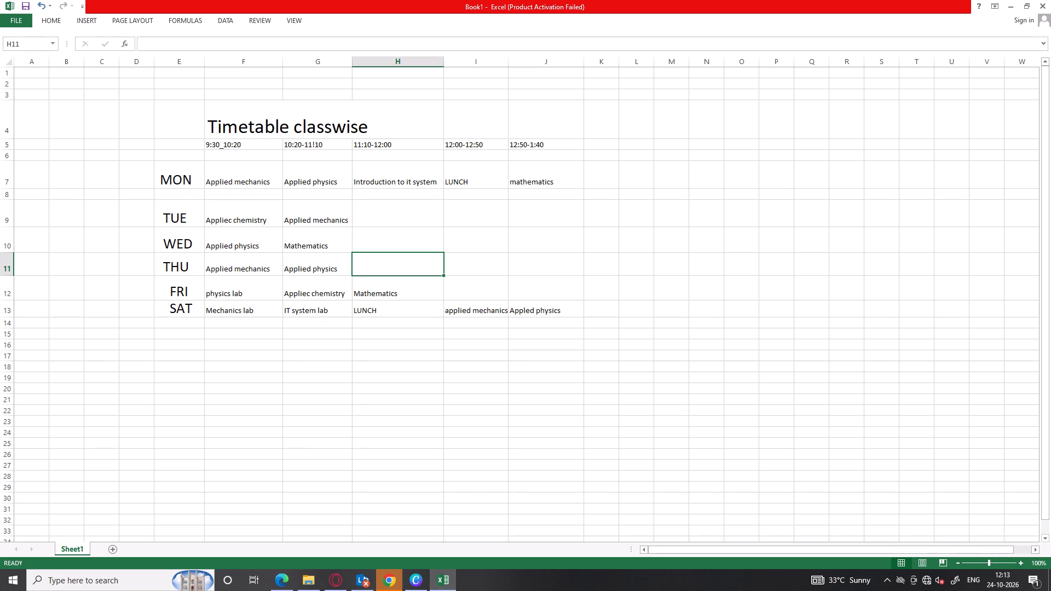
type("App")
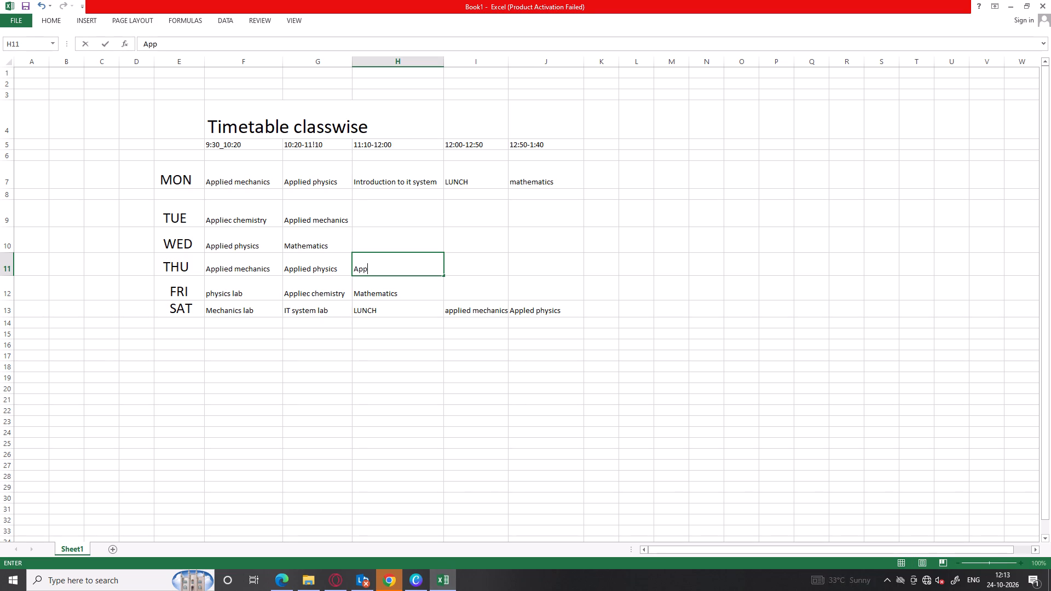
type("li")
type("ed chemistry")
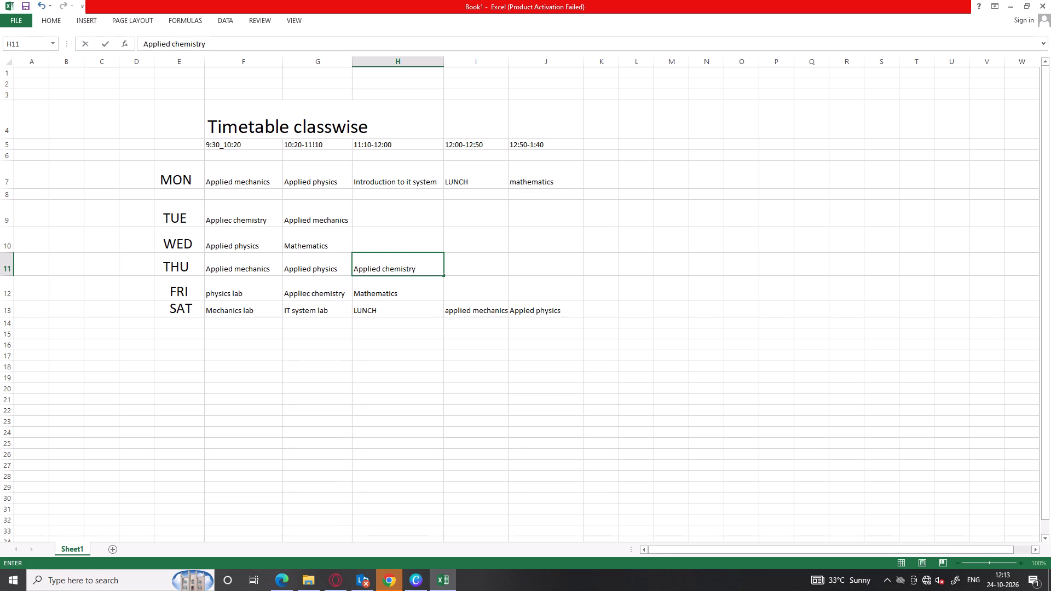
Enter "Introduction to it system" in cell H10 as Wednesday's 11:10-12:00 subject.
left_click(394, 241)
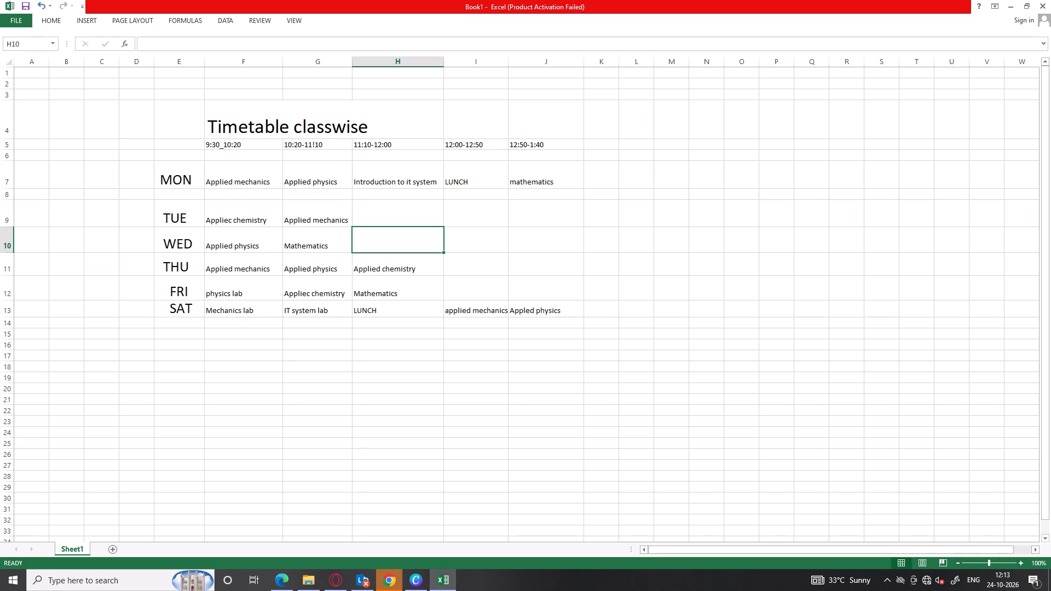
type("In")
type("rt")
key("BackSpace")
key("BackSpace")
type("tr")
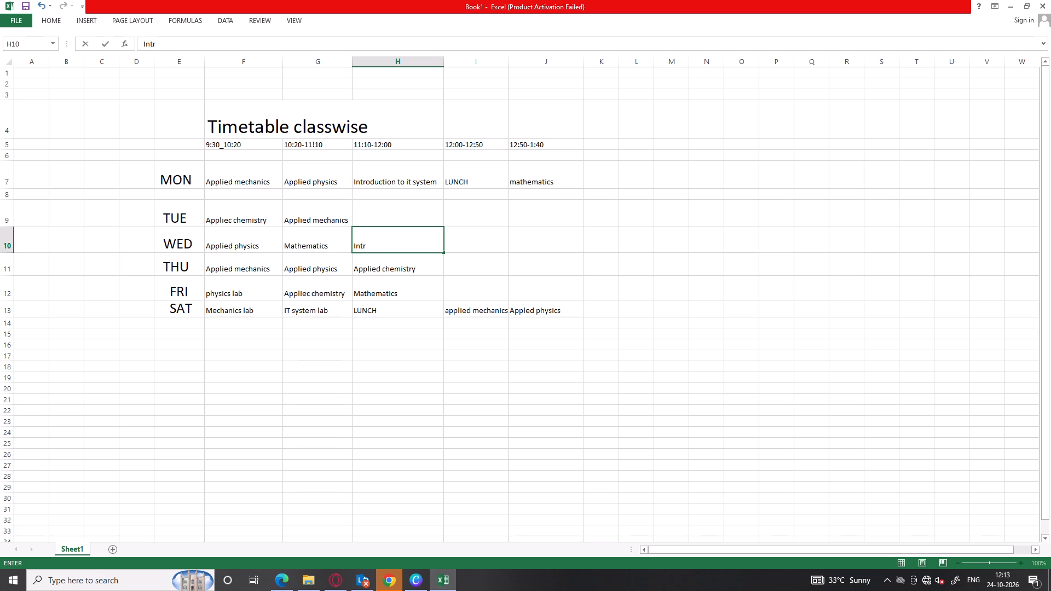
type("oduction")
key("space")
type("tp")
key("BackSpace")
type("o")
key("space")
type("it sys")
type("tem")
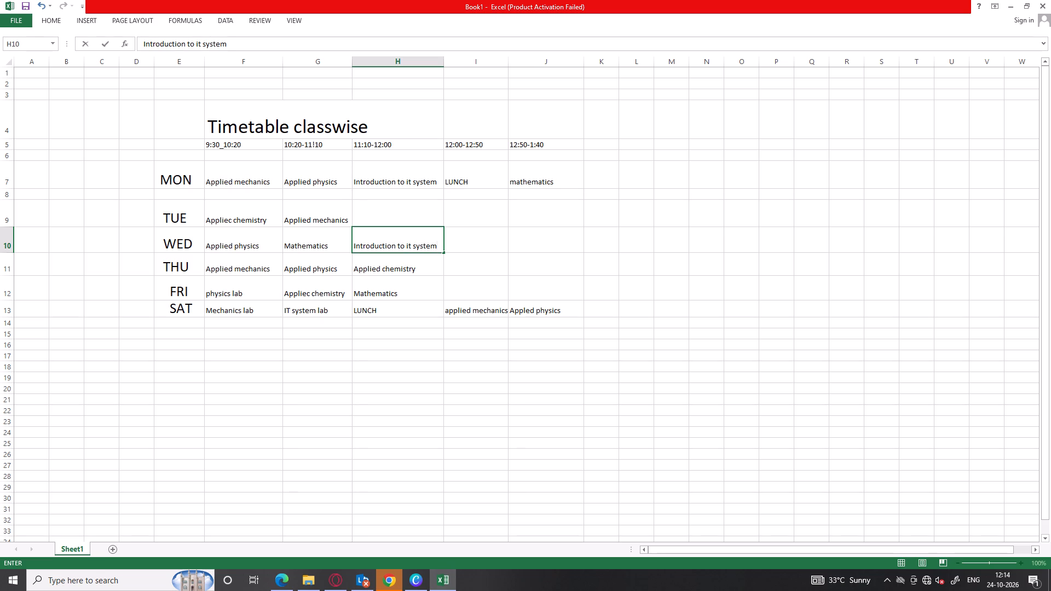
Enter "sports and yoga" in cell H9 as Tuesday's 11:10-12:00 subject.
left_click(384, 217)
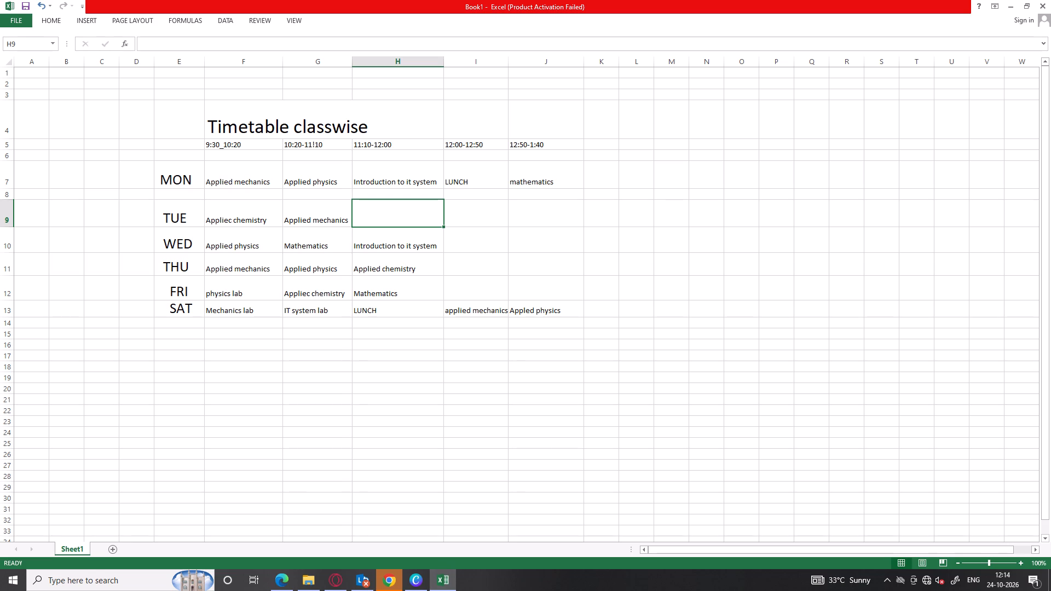
type("sports and yo")
key("d")
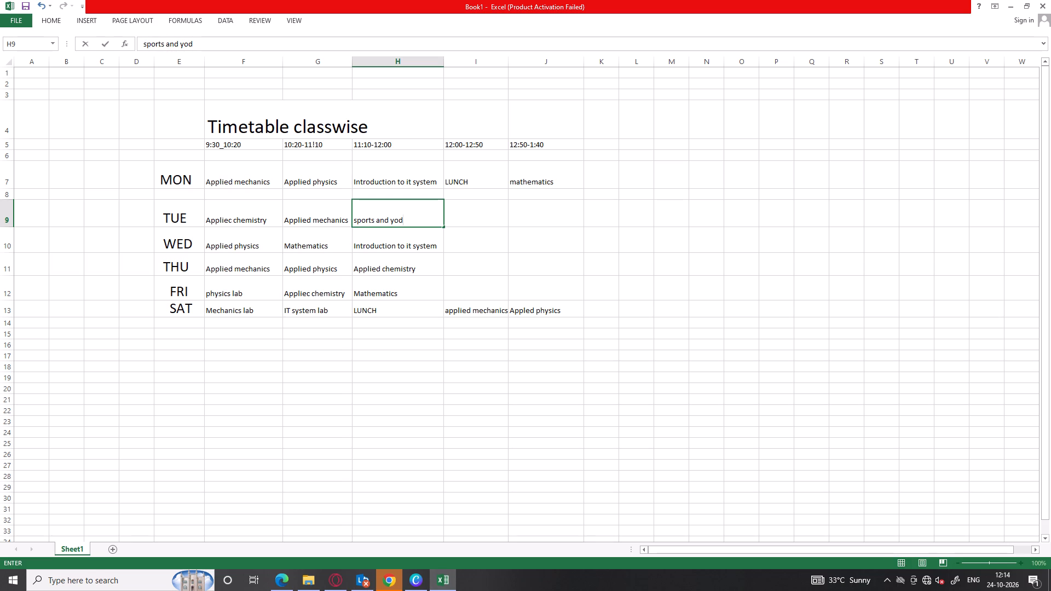
key("BackSpace")
type("ga")
Fill Tuesday's last two periods with "LUNCH" in cell I9 and "physics lab" in cell J9.
left_click(458, 207)
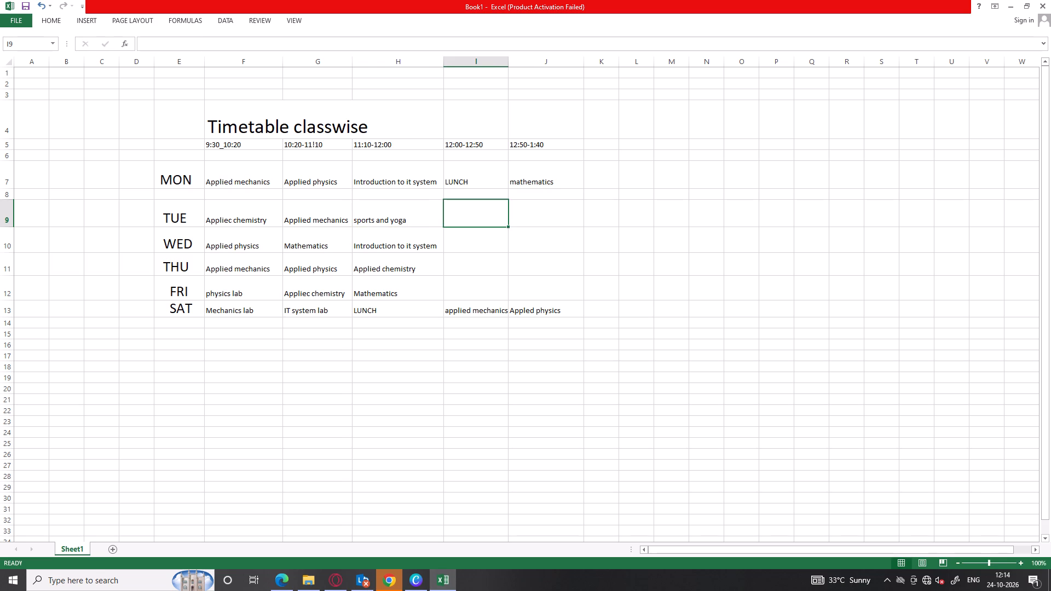
key("l")
key("BackSpace")
type("LUNCH")
left_click(554, 206)
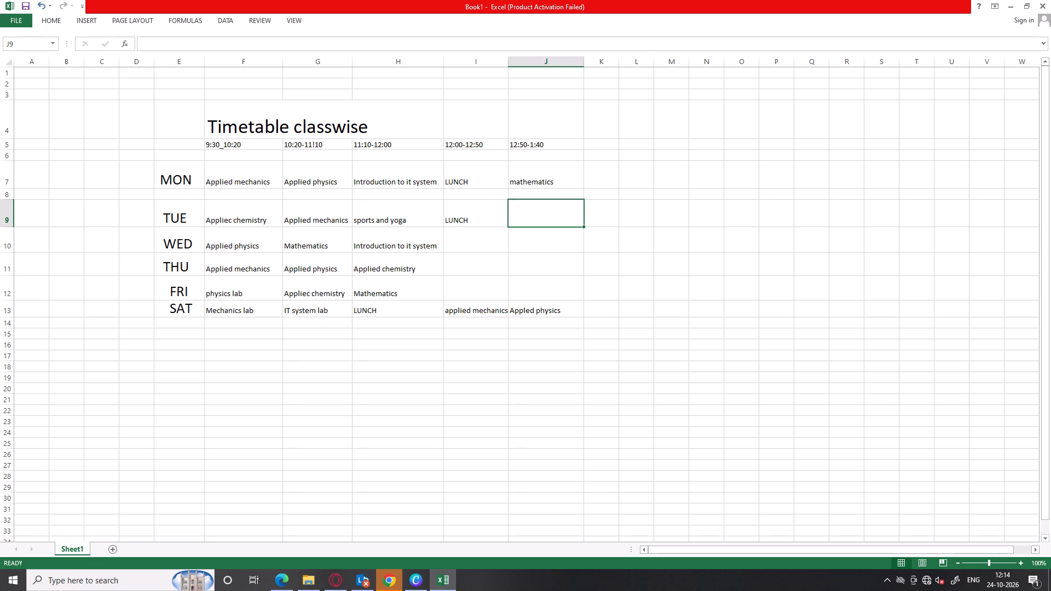
type("physics lab")
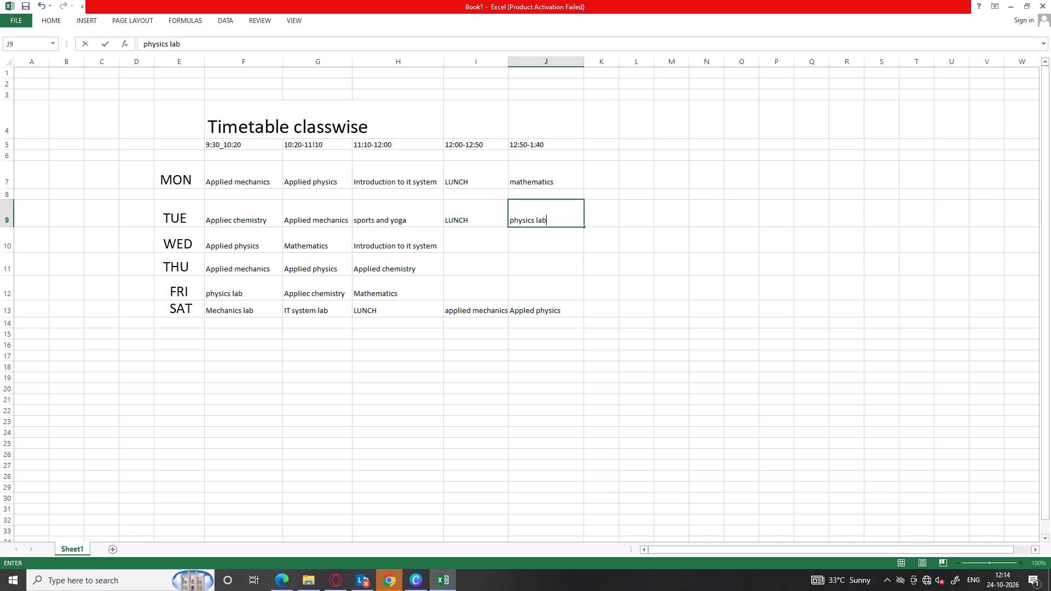
Enter "LUNCH" in cells I10 and I11 for the 12:00-12:50 period on Wednesday and Thursday.
left_click(462, 241)
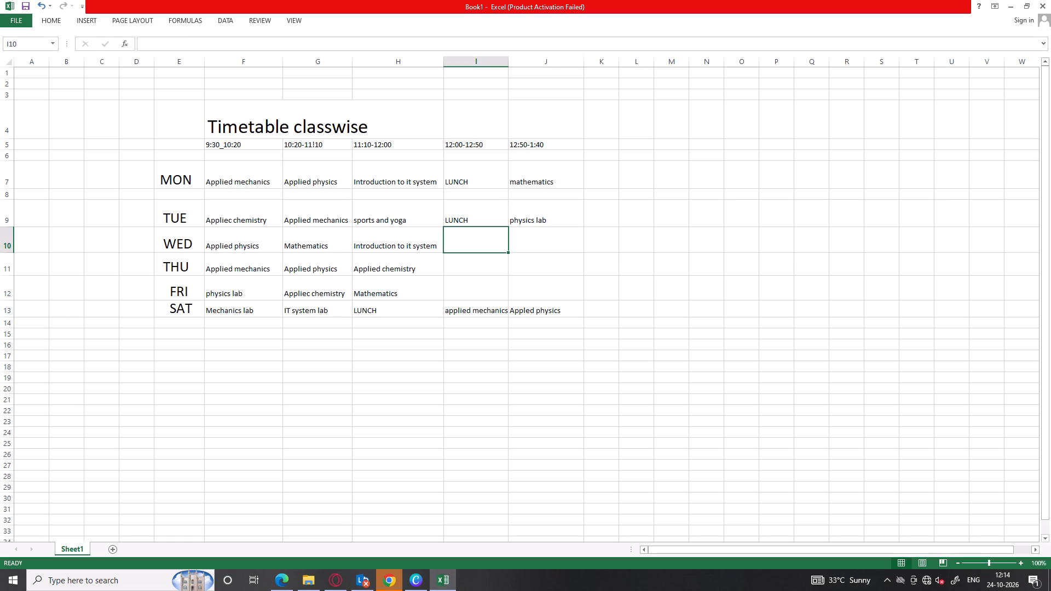
type("LUNCH")
left_click(450, 272)
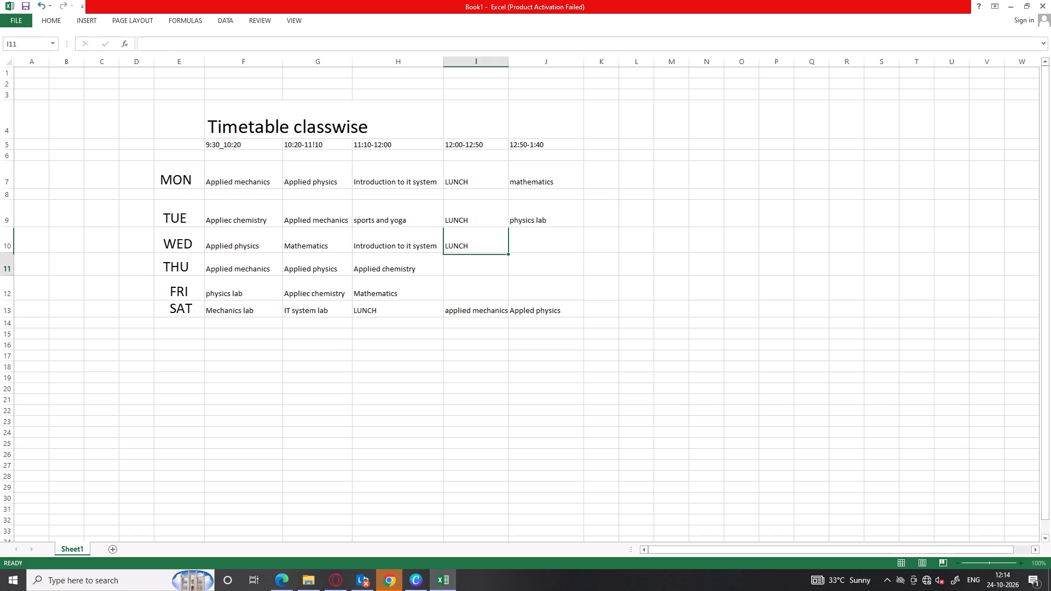
type("LU")
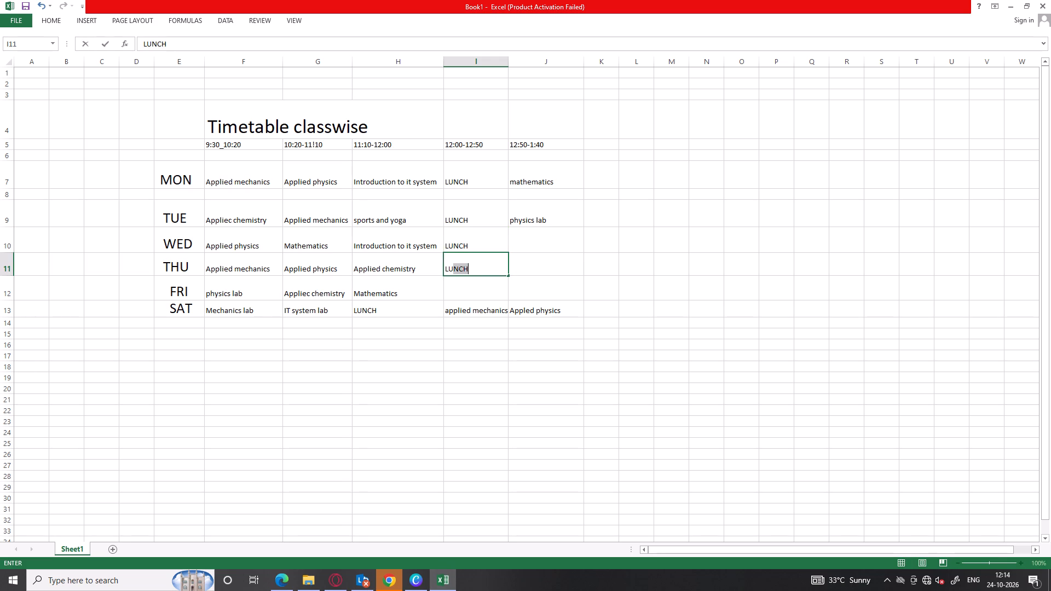
type("NCH")
Enter "LUNCH" in cell I12 for Friday's 12:00-12:50 period.
left_click(458, 289)
type("LUNCH")
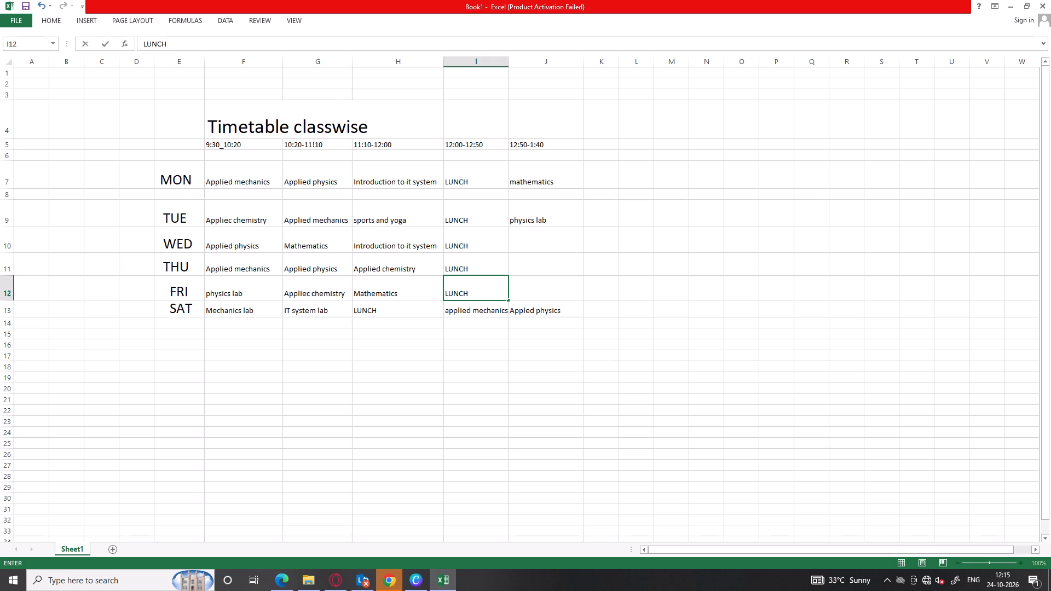
Enter "APPLIED MECHANICS" in cell J10 as Wednesday's 12:50-1:40 subject.
left_click(530, 247)
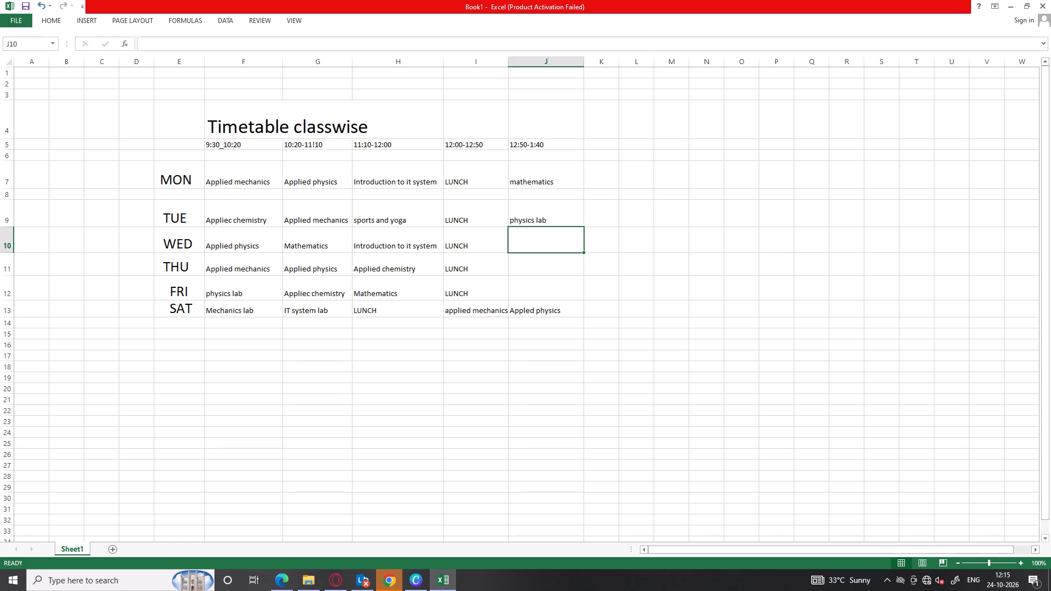
type("APPLIED MECHANICS")
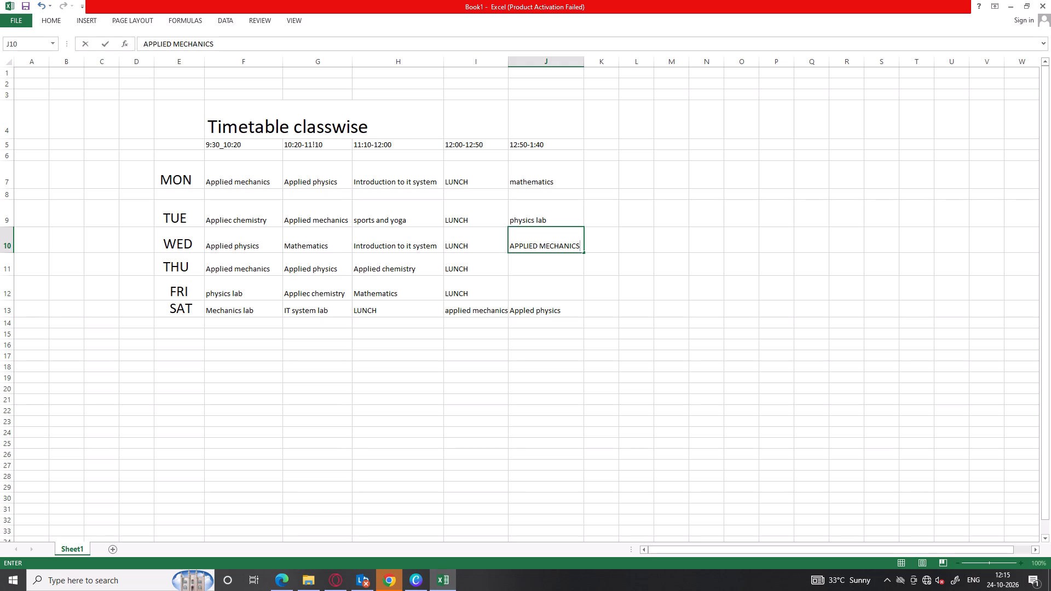
Enter "MATHEMATICS" in cell J11 as Thursday's 12:50-1:40 subject.
left_click(533, 266)
key("a")
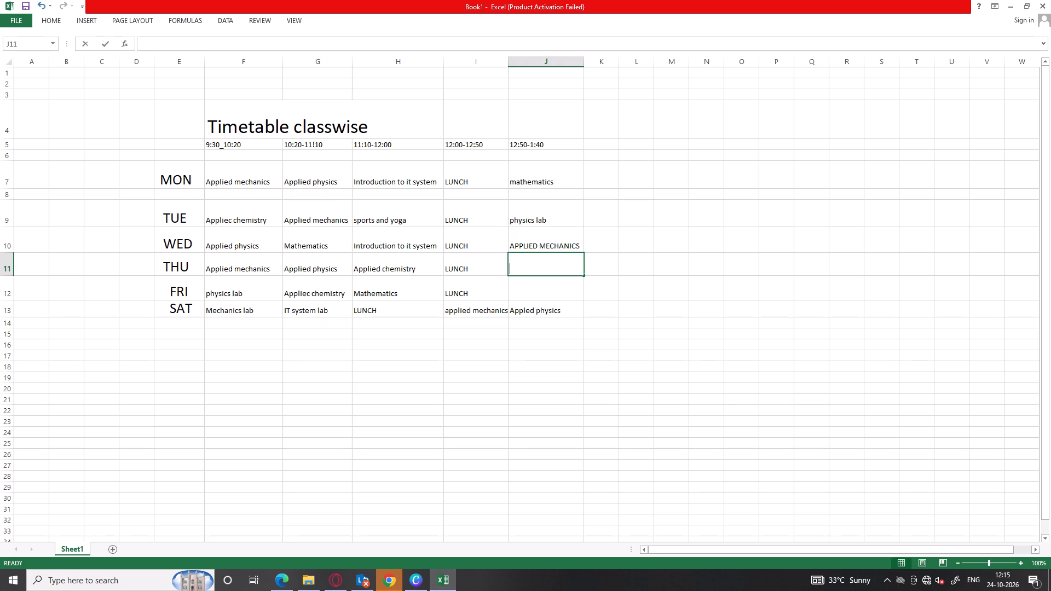
type("PP")
key("BackSpace")
key("BackSpace")
key("BackSpace")
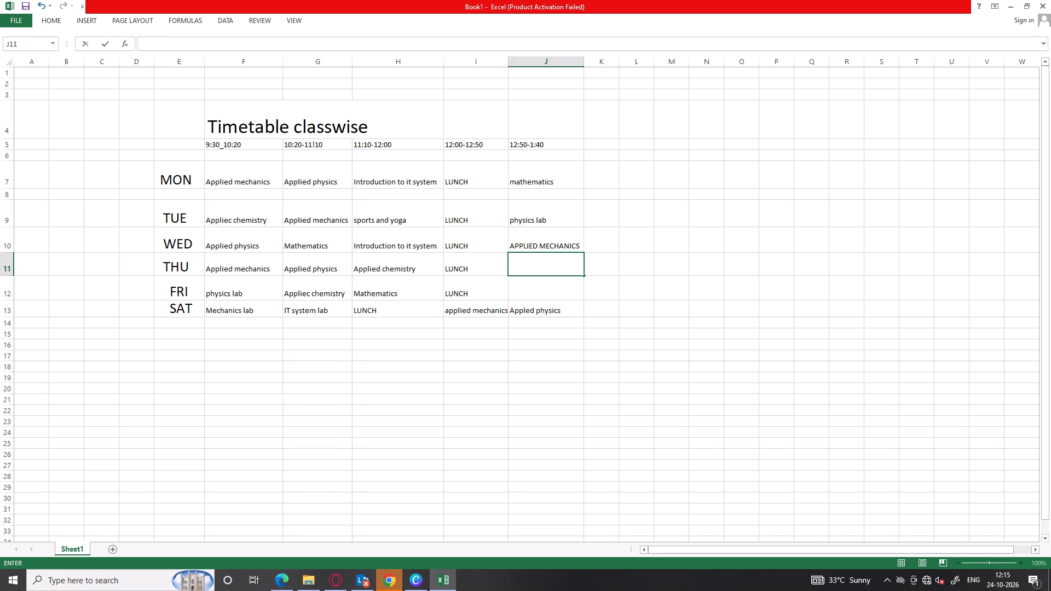
type("MATHE")
type("MATICS")
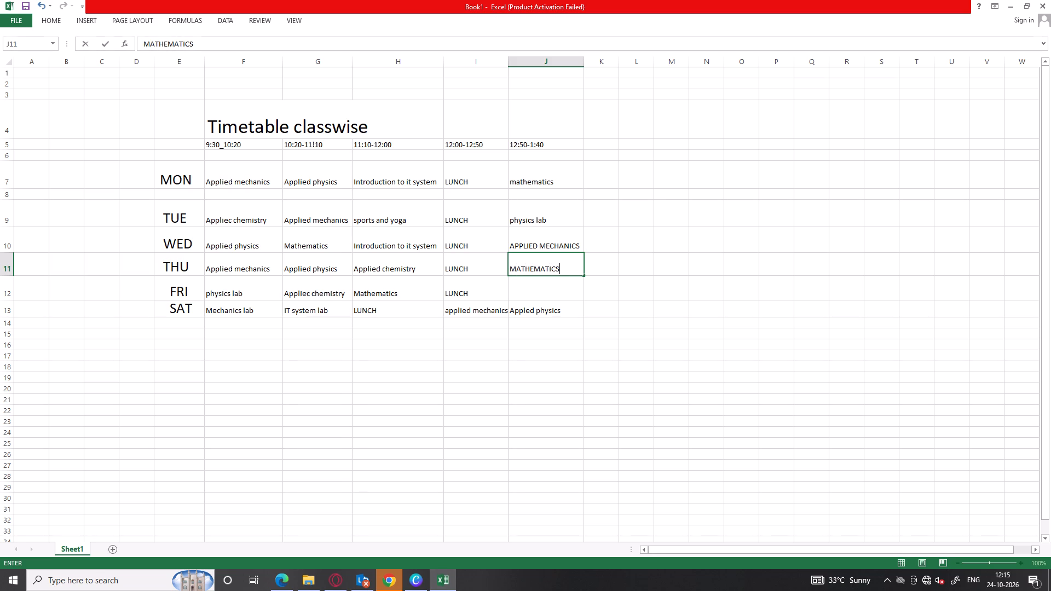
Enter "Applied physics" in cell J12 as Friday's 12:50-1:40 subject.
left_click(537, 294)
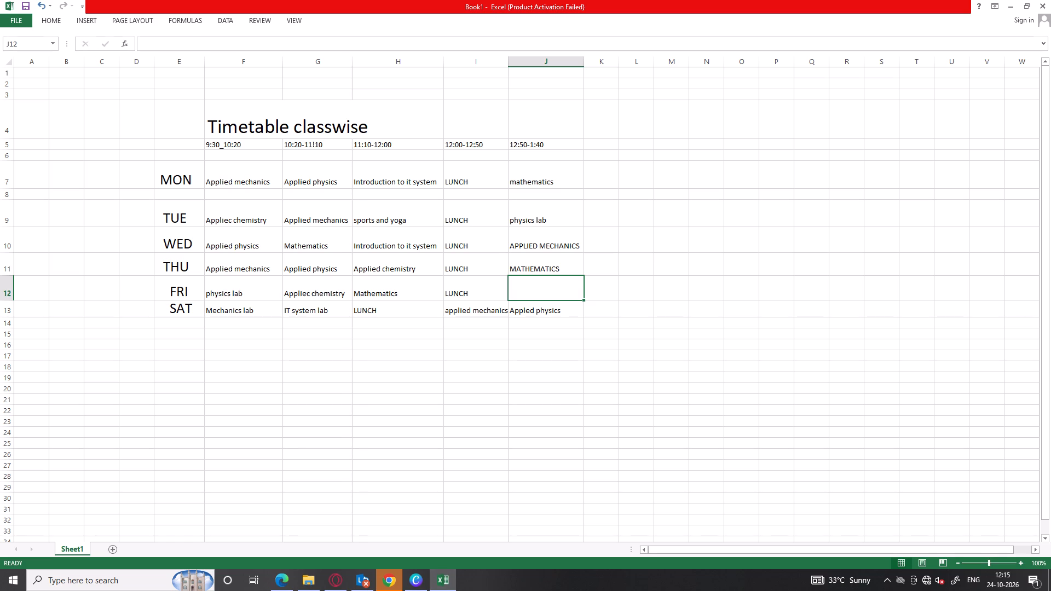
type("AP")
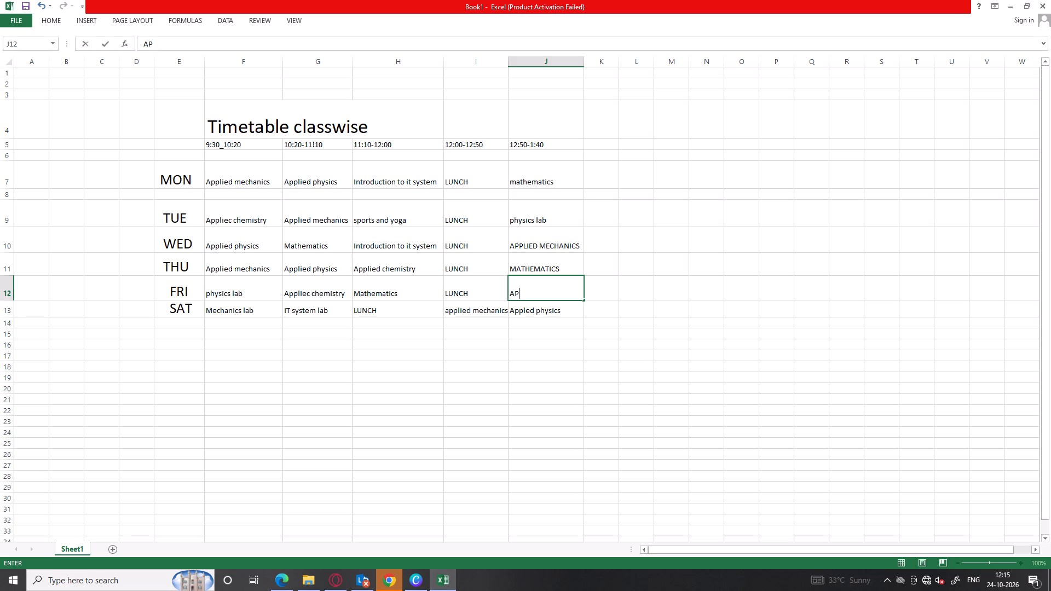
key("BackSpace")
type("pplied physics")
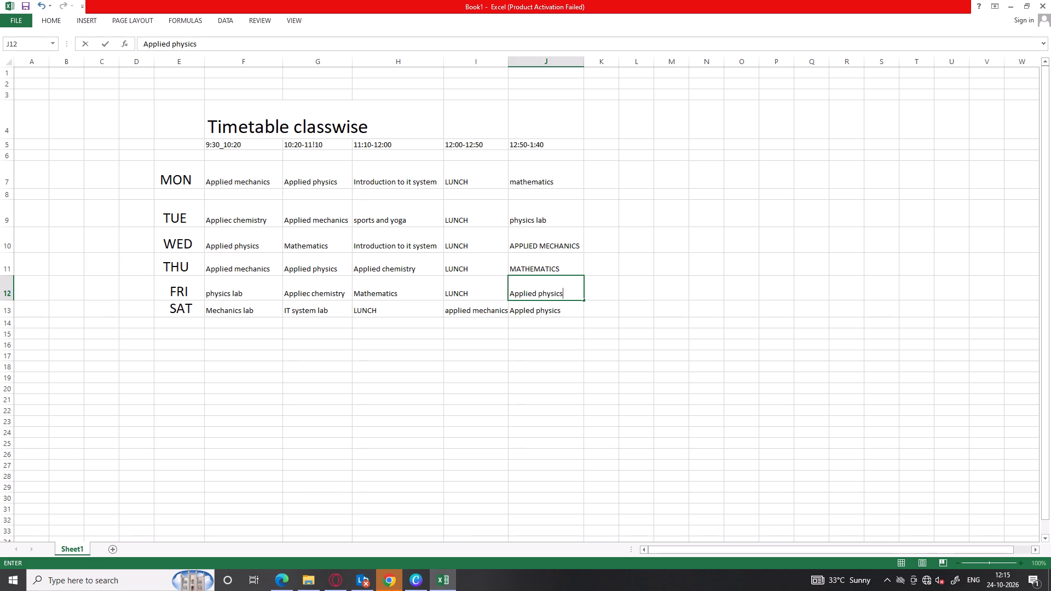
left_click(622, 349)
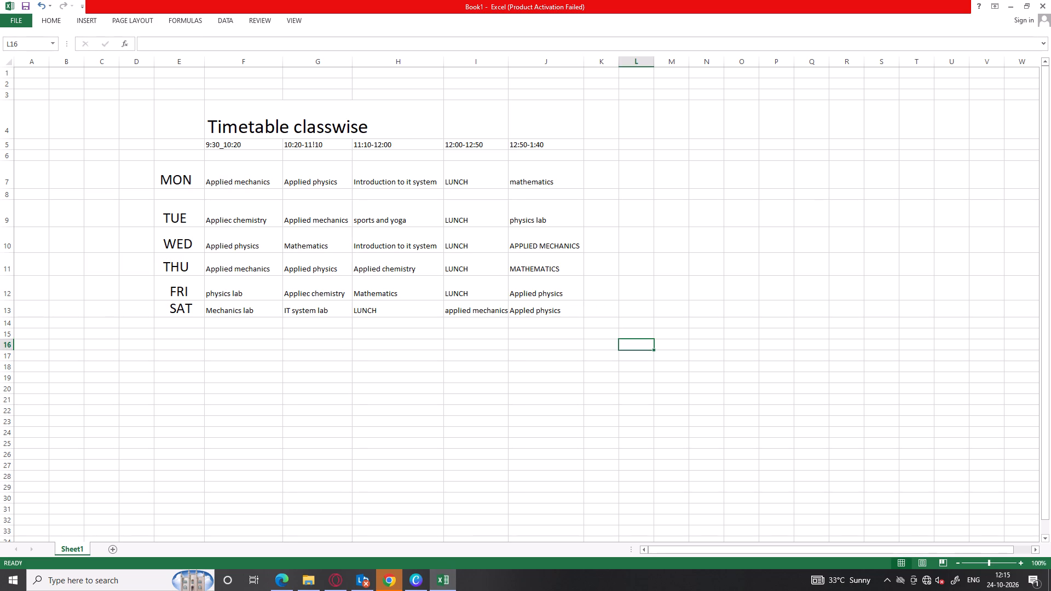